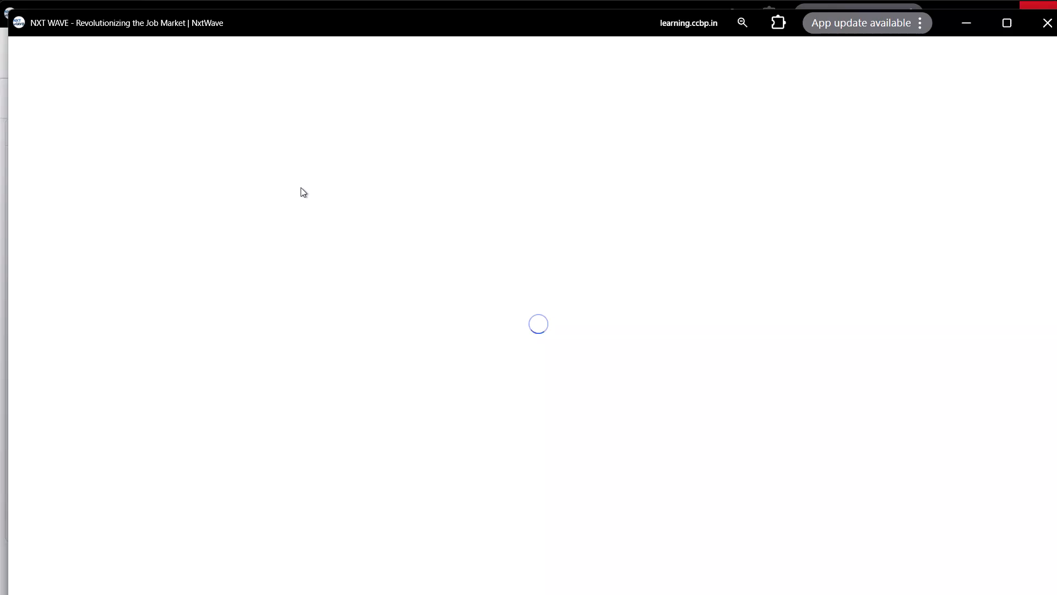
Capture a near full-screen snip of the Gadgets Page submission details, and close that submission window.
{"action": "key", "text": "shift+super+s"}
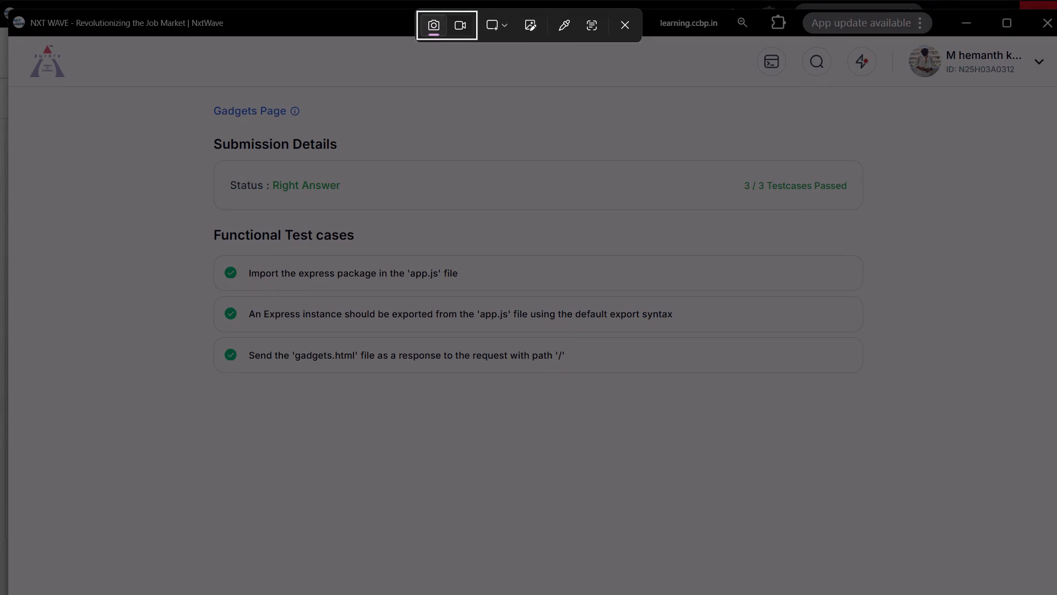
{"action": "left_click", "coordinate": [22, 15]}
{"action": "left_click_drag", "start_coordinate": [22, 15], "coordinate": [1056, 594]}
{"action": "scroll", "coordinate": [608, 279], "scroll_direction": "right", "scroll_amount": 5}
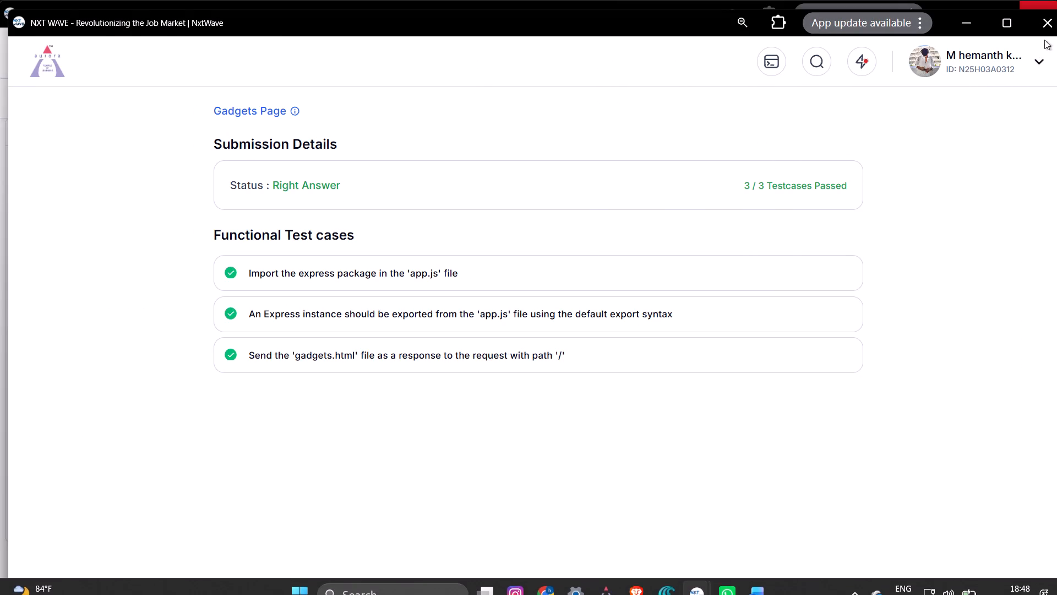
{"action": "left_click", "coordinate": [1046, 27]}
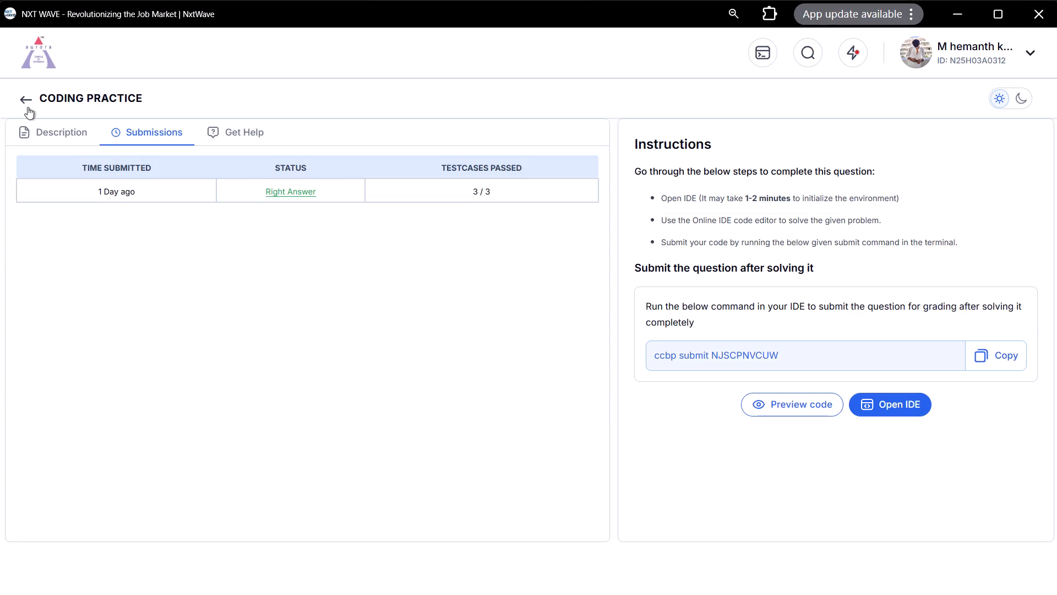
Go back to the NodeJS and ExpressJS Coding Practice list and open the code preview of the Get a String question.
{"action": "left_click", "coordinate": [30, 97]}
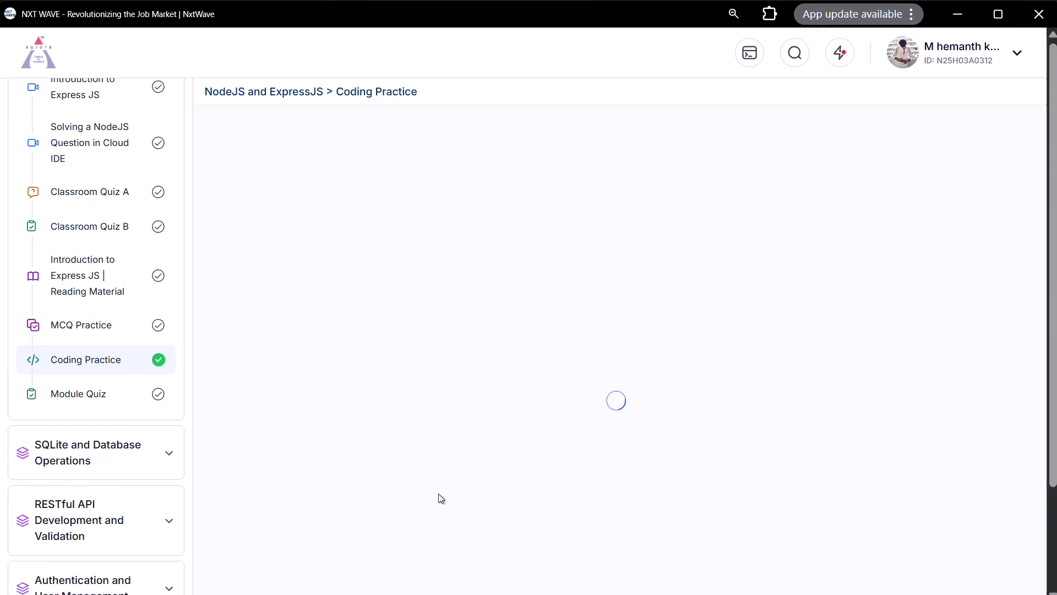
{"action": "left_click", "coordinate": [441, 531]}
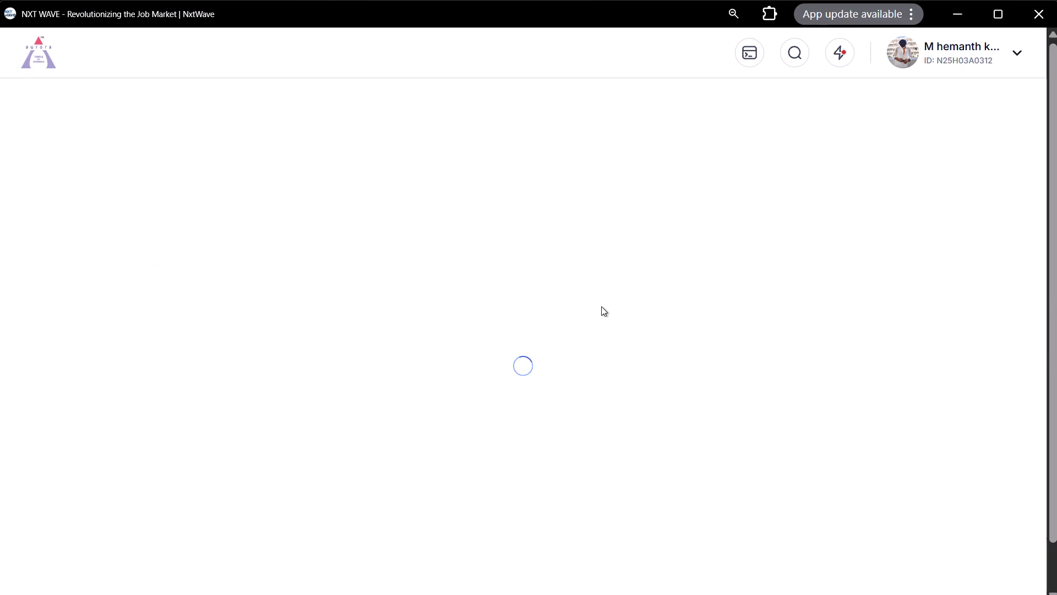
{"action": "left_click", "coordinate": [784, 409]}
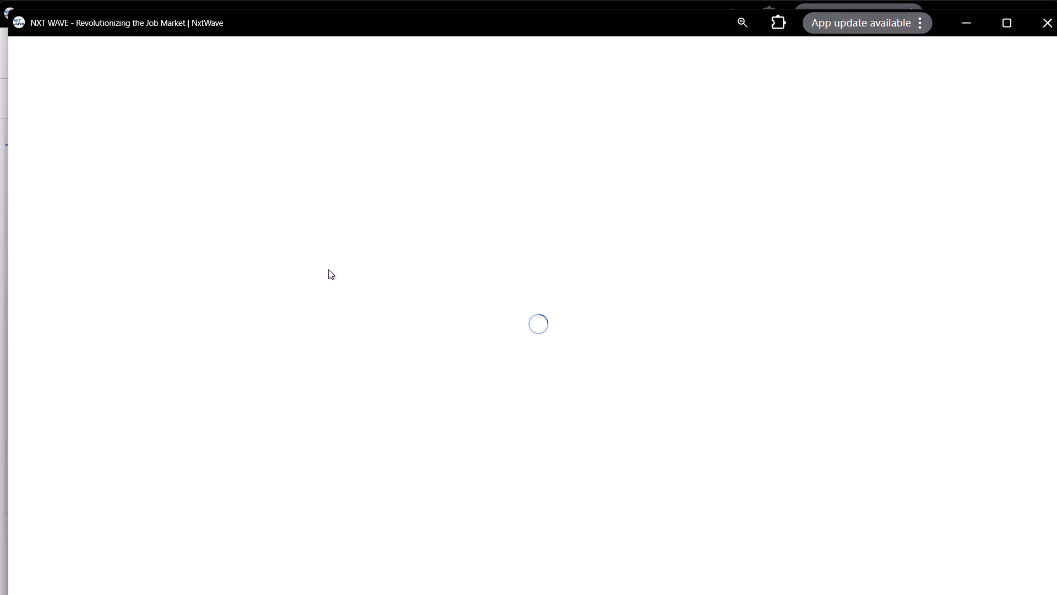
{"action": "left_click", "coordinate": [105, 97]}
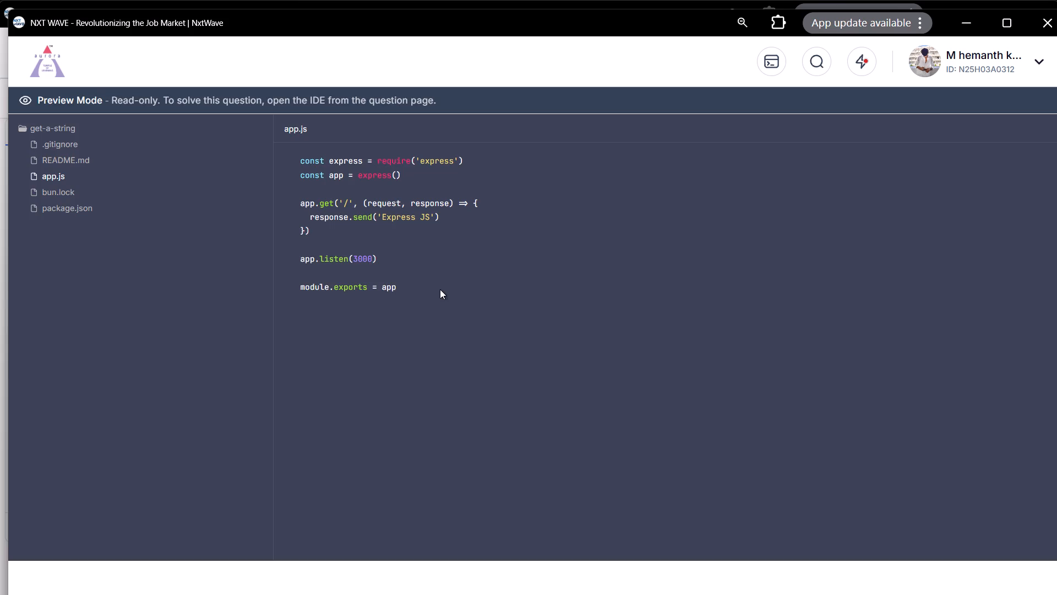
Capture a full-screen snip of the Get a String app.js code preview, and close the preview window.
{"action": "key", "text": "shift+super+s"}
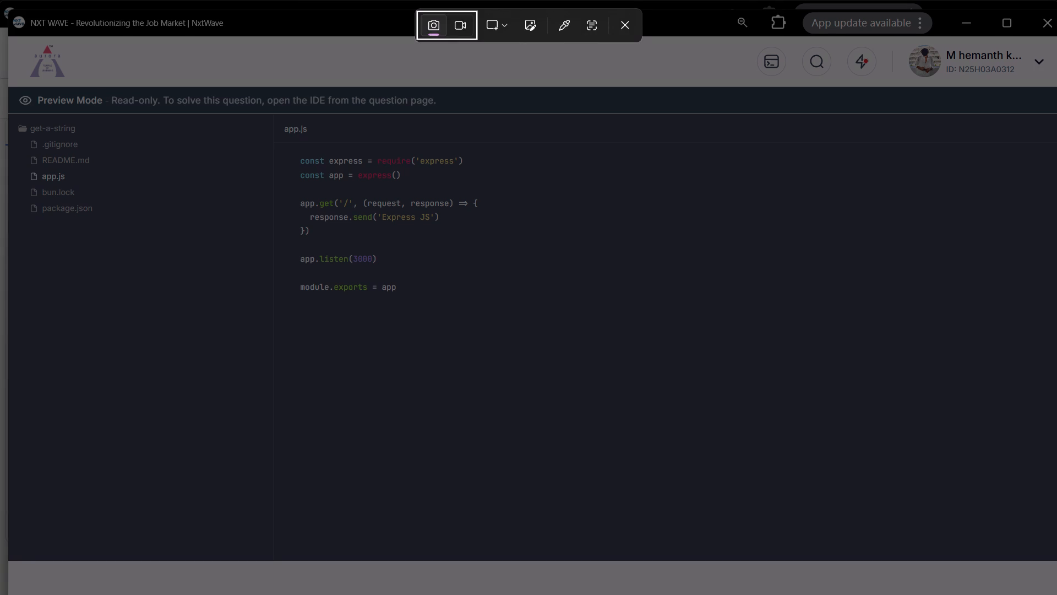
{"action": "double_click", "coordinate": [2, 14]}
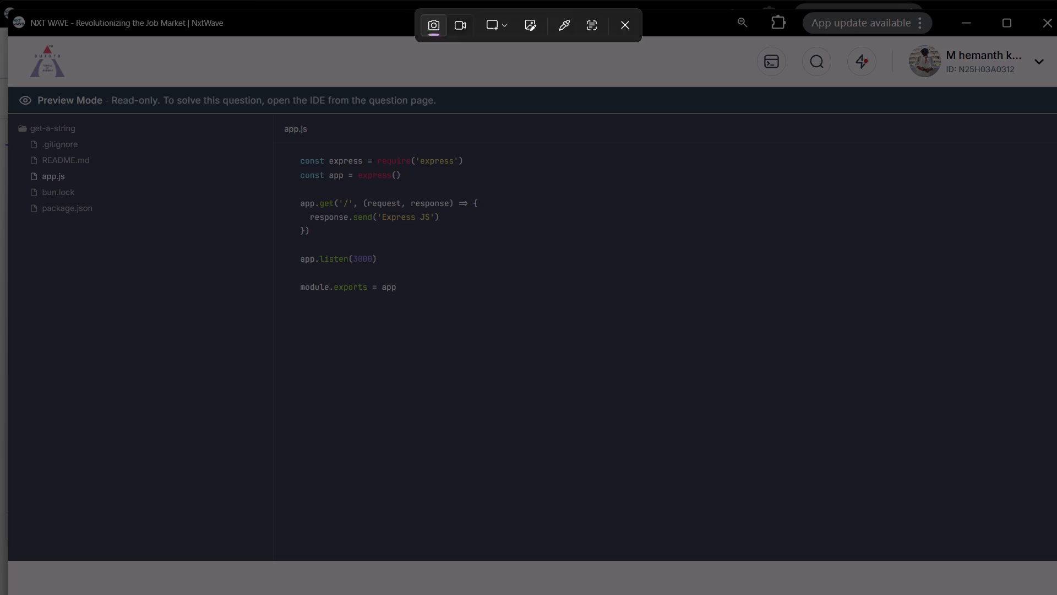
{"action": "scroll", "coordinate": [2, 14], "scroll_direction": "right", "scroll_amount": 2}
{"action": "scroll", "coordinate": [2, 14], "scroll_direction": "left", "scroll_amount": 4}
{"action": "scroll", "coordinate": [2, 14], "scroll_direction": "right", "scroll_amount": 3}
{"action": "scroll", "coordinate": [2, 14], "scroll_direction": "up", "scroll_amount": 1}
{"action": "scroll", "coordinate": [2, 14], "scroll_direction": "right", "scroll_amount": 1}
{"action": "scroll", "coordinate": [2, 14], "scroll_direction": "up", "scroll_amount": 1}
{"action": "scroll", "coordinate": [2, 14], "scroll_direction": "right", "scroll_amount": 1}
{"action": "scroll", "coordinate": [2, 14], "scroll_direction": "up", "scroll_amount": 1}
{"action": "scroll", "coordinate": [2, 14], "scroll_direction": "right", "scroll_amount": 1}
{"action": "scroll", "coordinate": [2, 14], "scroll_direction": "up", "scroll_amount": 1}
{"action": "scroll", "coordinate": [2, 14], "scroll_direction": "right", "scroll_amount": 1}
{"action": "scroll", "coordinate": [2, 14], "scroll_direction": "up", "scroll_amount": 1}
{"action": "scroll", "coordinate": [2, 14], "scroll_direction": "right", "scroll_amount": 1}
{"action": "scroll", "coordinate": [2, 14], "scroll_direction": "up", "scroll_amount": 1}
{"action": "scroll", "coordinate": [2, 14], "scroll_direction": "right", "scroll_amount": 1}
{"action": "scroll", "coordinate": [2, 14], "scroll_direction": "up", "scroll_amount": 1}
{"action": "scroll", "coordinate": [2, 14], "scroll_direction": "right", "scroll_amount": 1}
{"action": "scroll", "coordinate": [2, 14], "scroll_direction": "up", "scroll_amount": 1}
{"action": "scroll", "coordinate": [2, 14], "scroll_direction": "right", "scroll_amount": 1}
{"action": "scroll", "coordinate": [21, 31], "scroll_direction": "up", "scroll_amount": 1}
{"action": "scroll", "coordinate": [21, 31], "scroll_direction": "right", "scroll_amount": 1}
{"action": "scroll", "coordinate": [47, 53], "scroll_direction": "up", "scroll_amount": 1}
{"action": "scroll", "coordinate": [47, 53], "scroll_direction": "right", "scroll_amount": 1}
{"action": "scroll", "coordinate": [70, 71], "scroll_direction": "up", "scroll_amount": 1}
{"action": "scroll", "coordinate": [70, 71], "scroll_direction": "right", "scroll_amount": 1}
{"action": "scroll", "coordinate": [102, 96], "scroll_direction": "up", "scroll_amount": 1}
{"action": "scroll", "coordinate": [102, 96], "scroll_direction": "right", "scroll_amount": 1}
{"action": "scroll", "coordinate": [119, 111], "scroll_direction": "up", "scroll_amount": 1}
{"action": "scroll", "coordinate": [119, 111], "scroll_direction": "right", "scroll_amount": 1}
{"action": "scroll", "coordinate": [139, 126], "scroll_direction": "up", "scroll_amount": 1}
{"action": "scroll", "coordinate": [139, 126], "scroll_direction": "right", "scroll_amount": 1}
{"action": "scroll", "coordinate": [155, 141], "scroll_direction": "up", "scroll_amount": 1}
{"action": "scroll", "coordinate": [155, 141], "scroll_direction": "right", "scroll_amount": 1}
{"action": "scroll", "coordinate": [170, 153], "scroll_direction": "up", "scroll_amount": 1}
{"action": "scroll", "coordinate": [170, 153], "scroll_direction": "right", "scroll_amount": 1}
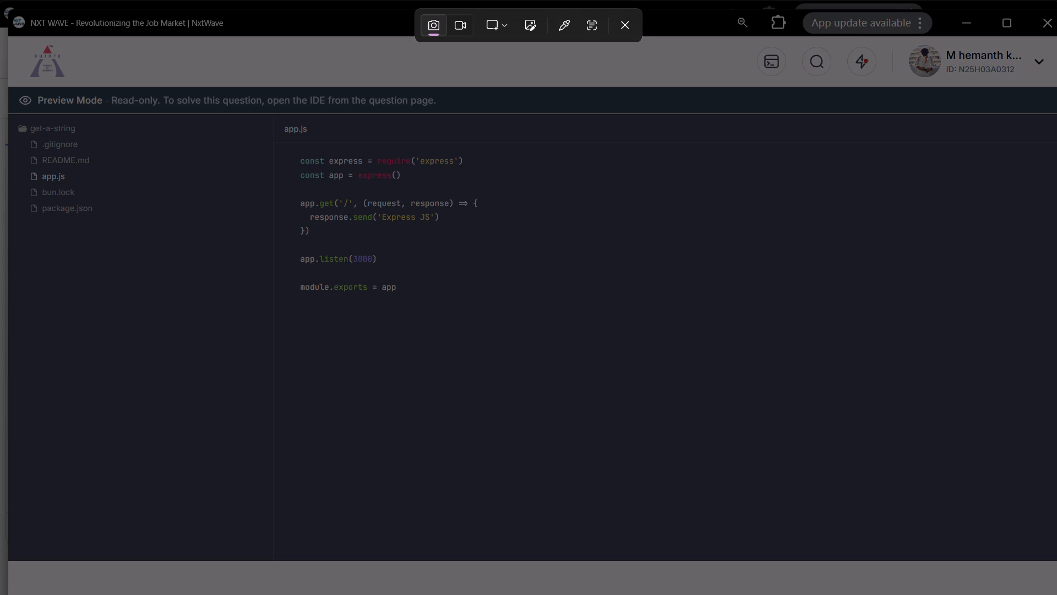
{"action": "left_click", "coordinate": [0, 0]}
{"action": "left_click_drag", "start_coordinate": [0, 0], "coordinate": [1056, 594]}
{"action": "scroll", "coordinate": [379, 290], "scroll_direction": "right", "scroll_amount": 3}
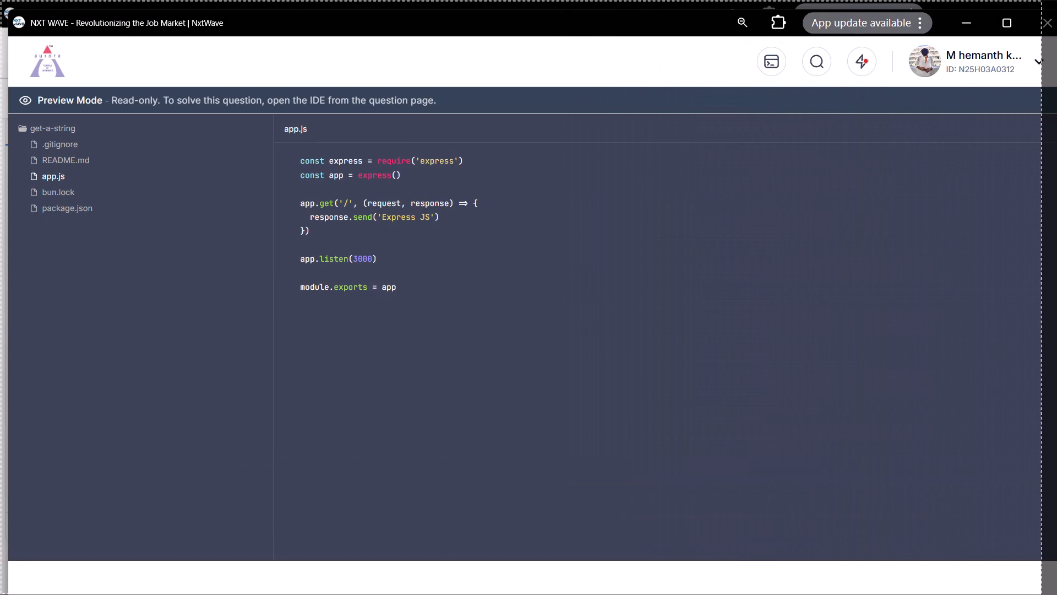
{"action": "left_click_drag", "start_coordinate": [1056, 594], "coordinate": [1055, 587]}
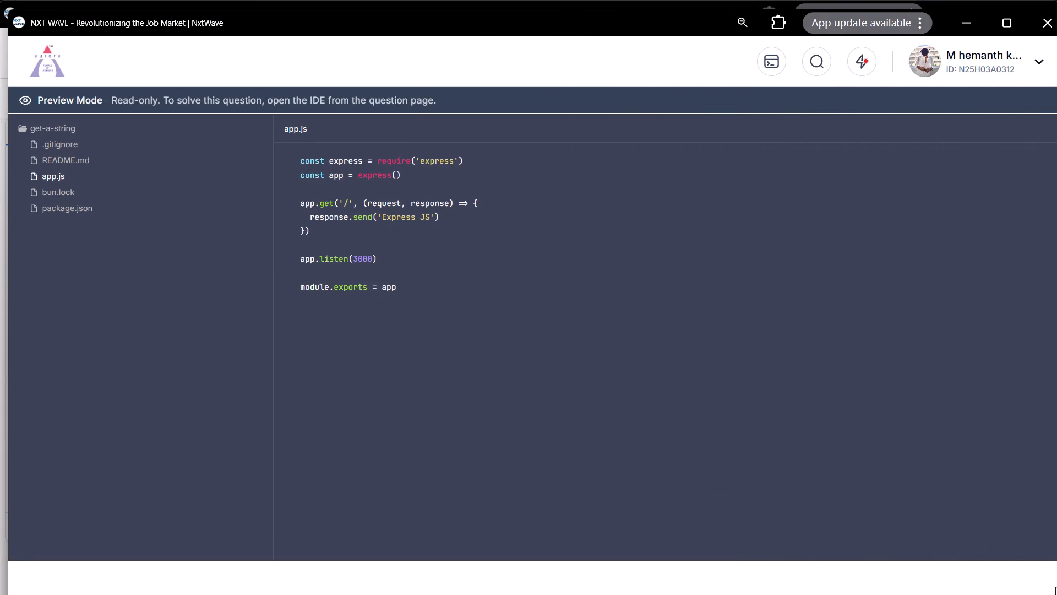
{"action": "left_click", "coordinate": [1049, 12]}
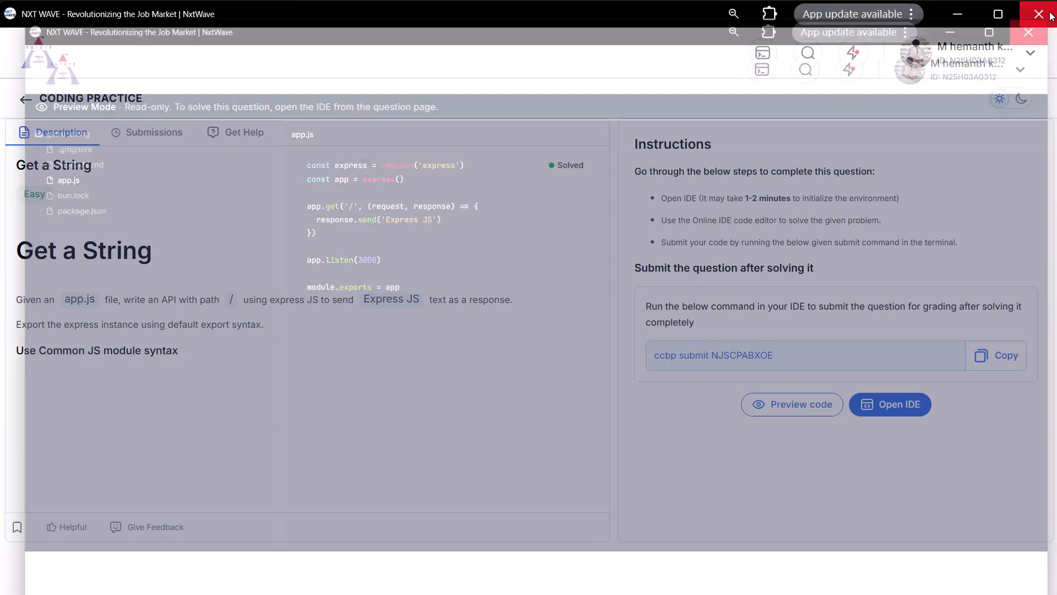
Open the details of the Right Answer submission for the Get a String question.
{"action": "left_click", "coordinate": [170, 132]}
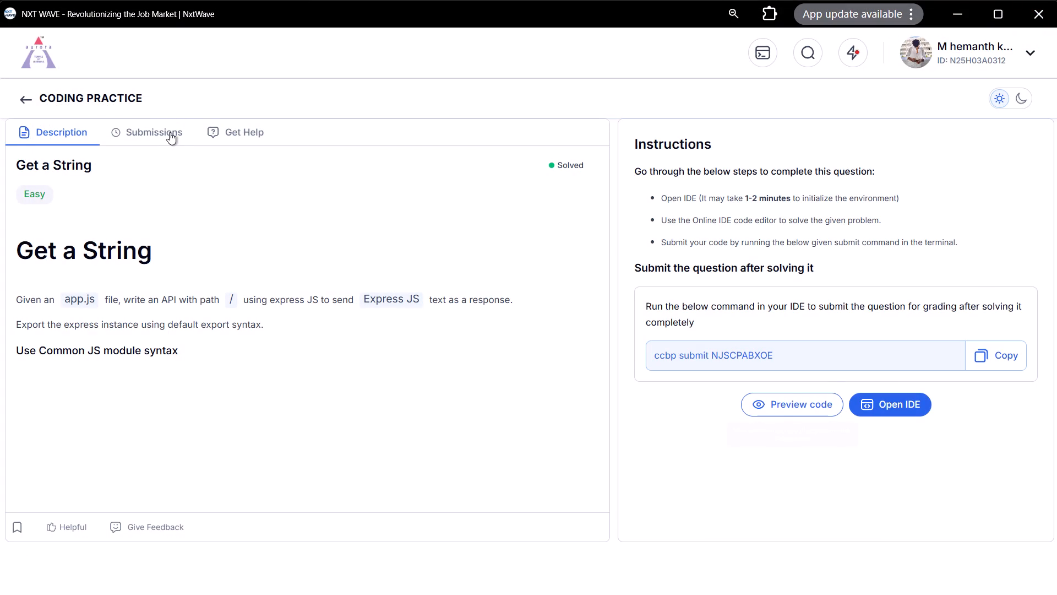
{"action": "left_click", "coordinate": [292, 189]}
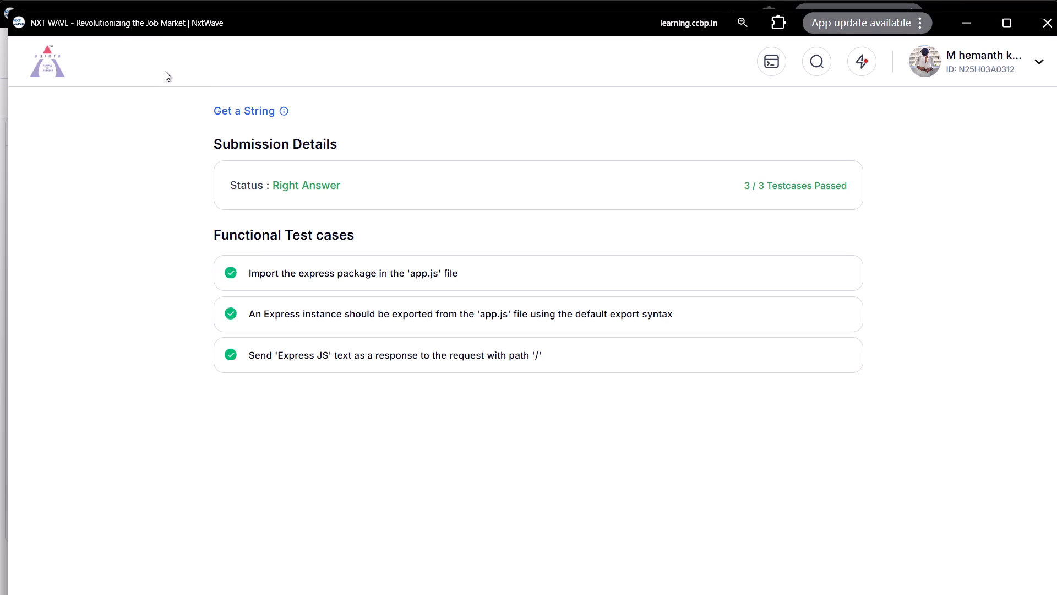
Capture a full-screen snip of the Get a String submission details and test cases, and close that window.
{"action": "key", "text": "shift+super+s"}
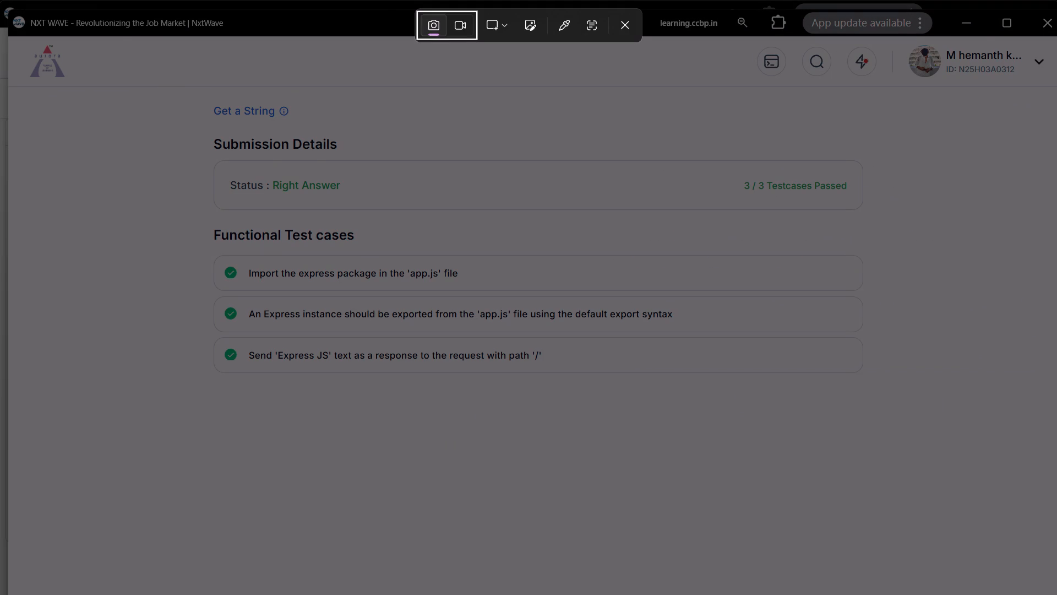
{"action": "left_click_drag", "start_coordinate": [0, 10], "coordinate": [1056, 594]}
{"action": "scroll", "coordinate": [494, 380], "scroll_direction": "right", "scroll_amount": 2}
{"action": "left_click", "coordinate": [1051, 33]}
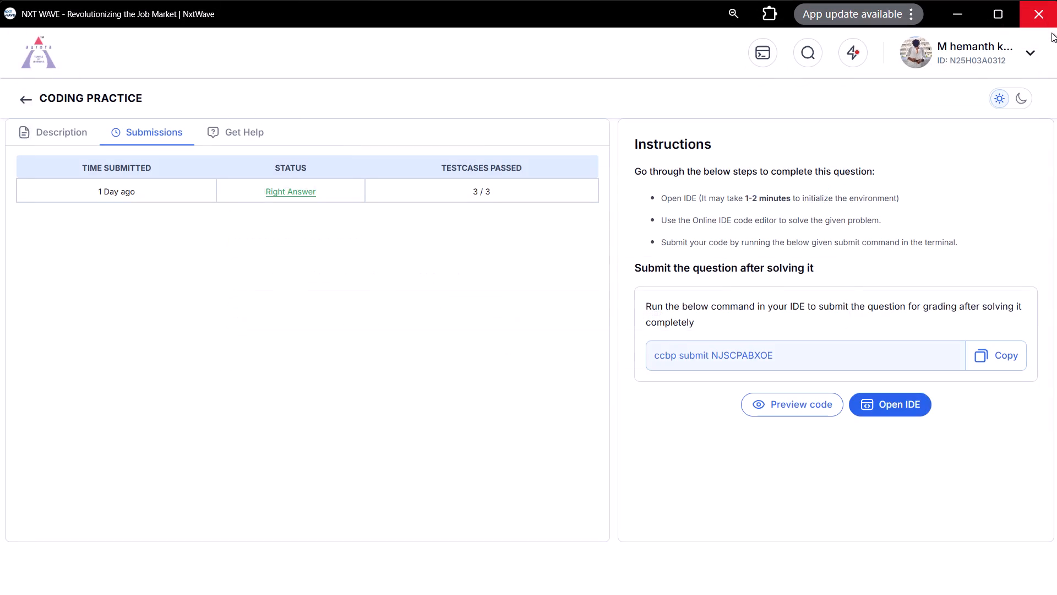
Switch to the BDFLAB1 document in Word and enable editing for it.
{"action": "left_click", "coordinate": [468, 207]}
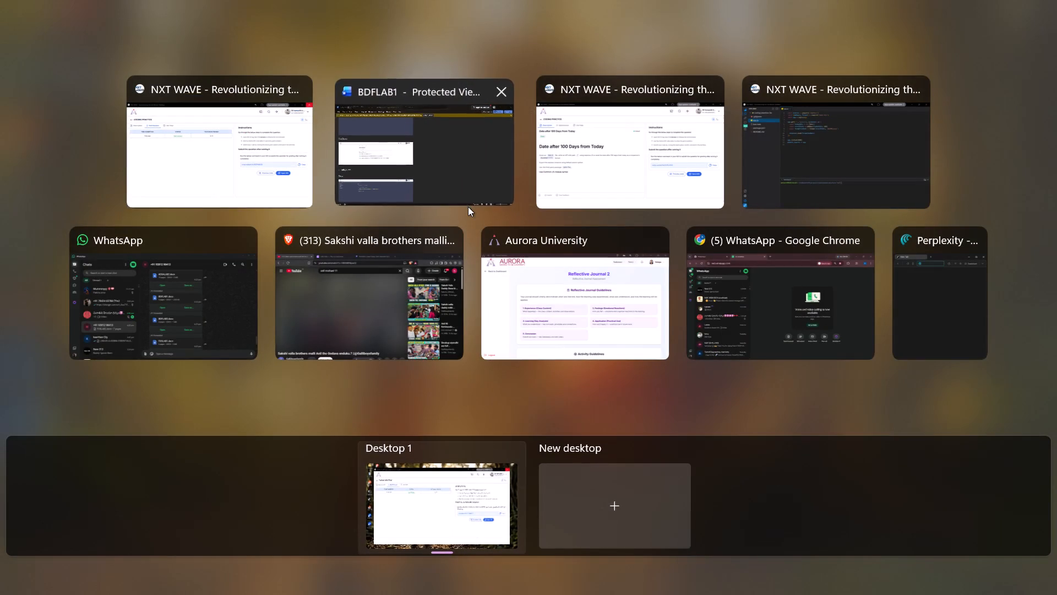
{"action": "scroll", "coordinate": [325, 241], "scroll_direction": "up", "scroll_amount": 2}
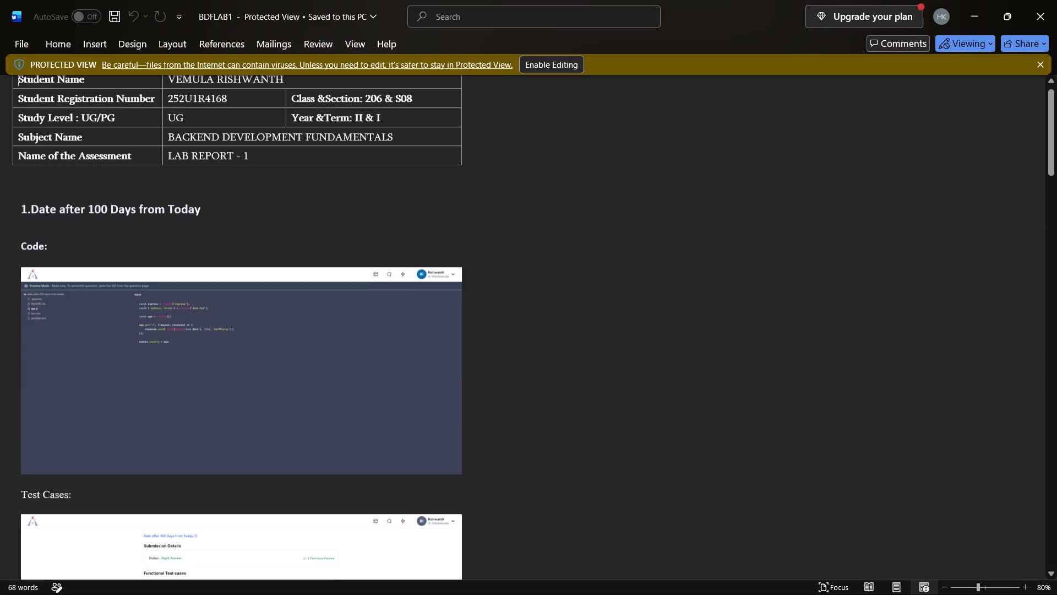
{"action": "left_click", "coordinate": [190, 323]}
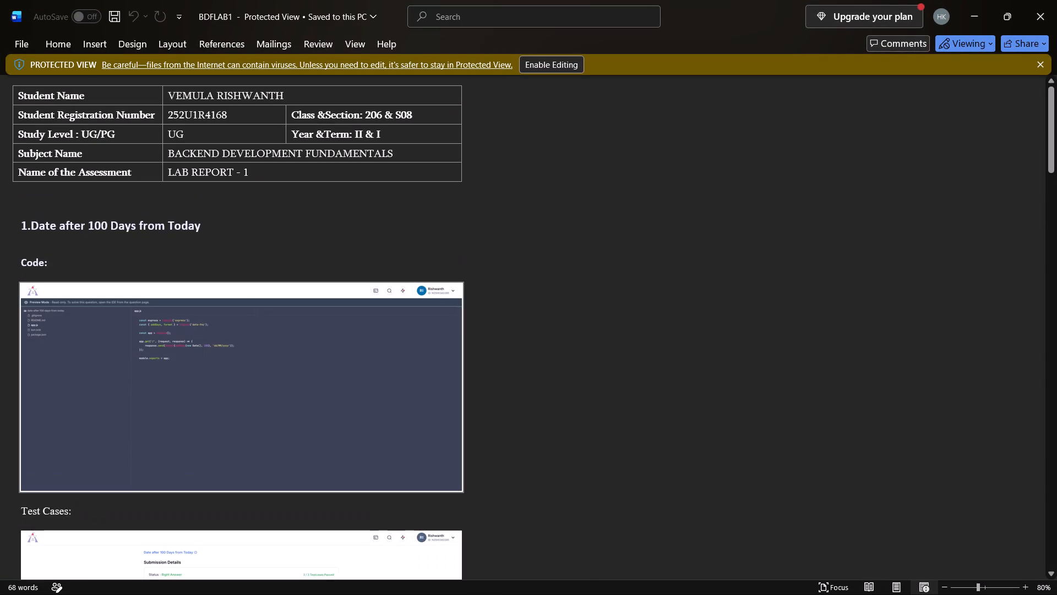
{"action": "left_click", "coordinate": [547, 56]}
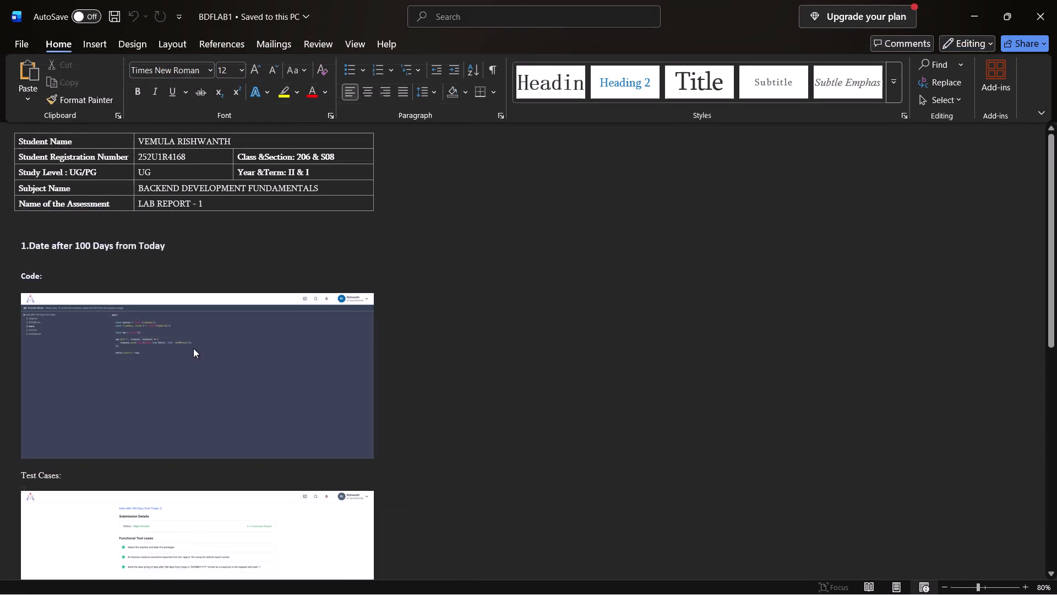
Cut the code and test-case pictures from section 1, Date after 100 Days from Today.
{"action": "right_click", "coordinate": [157, 339]}
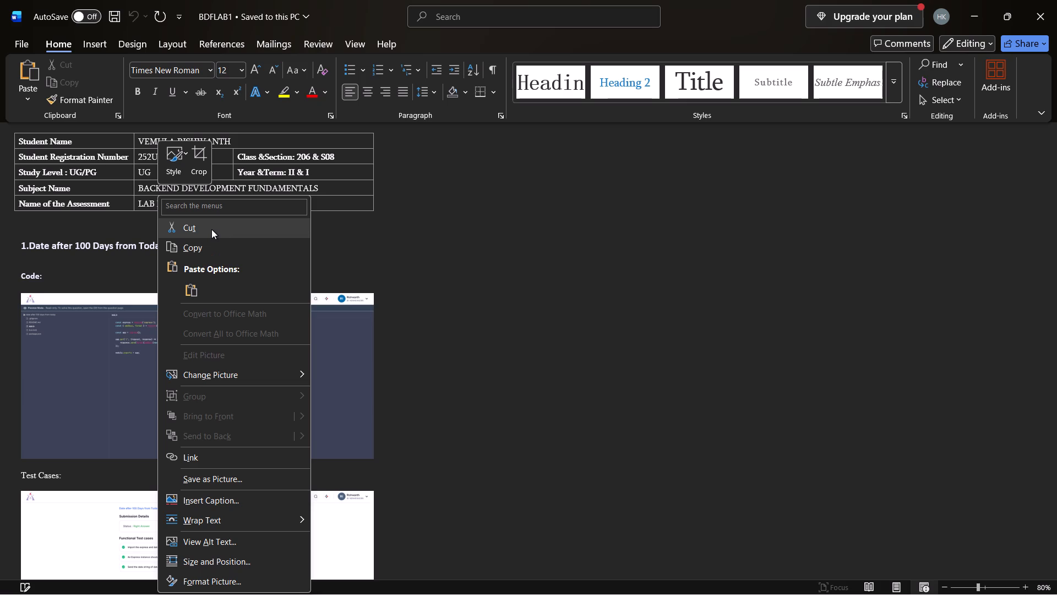
{"action": "left_click", "coordinate": [211, 229]}
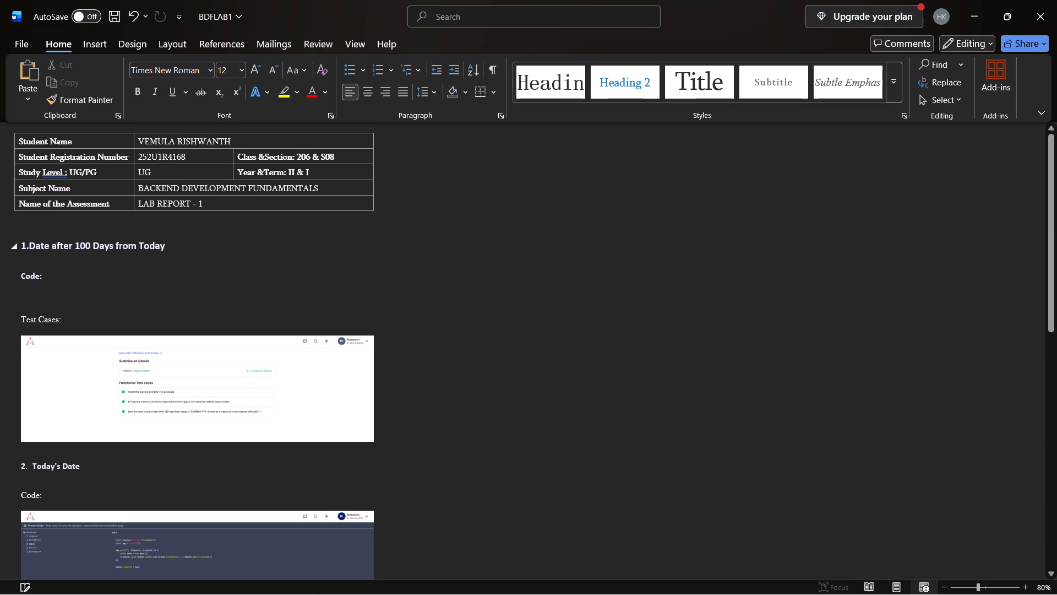
{"action": "left_click", "coordinate": [136, 375]}
{"action": "right_click", "coordinate": [136, 375]}
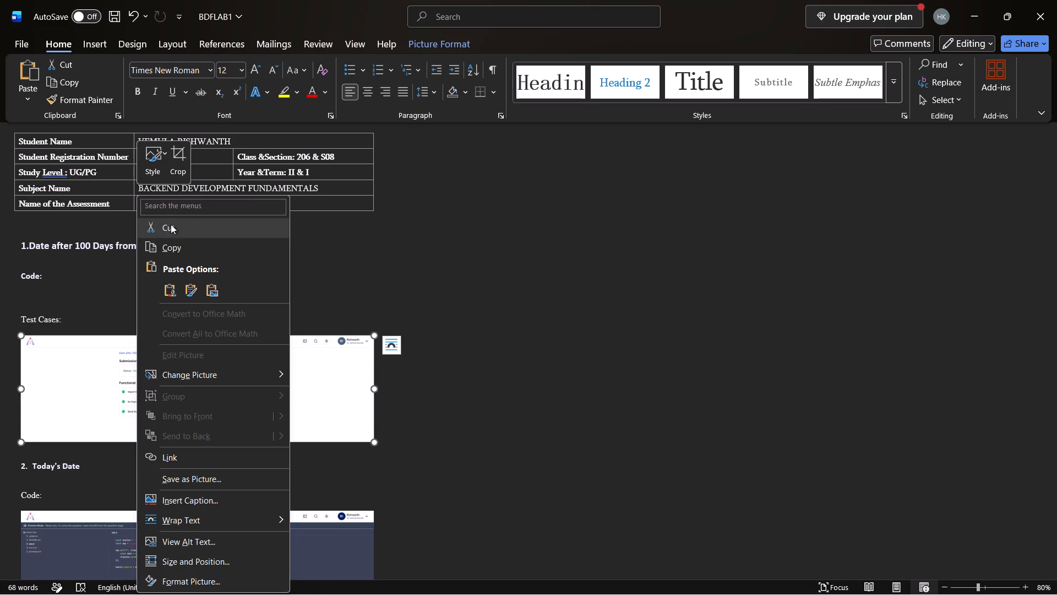
{"action": "left_click", "coordinate": [173, 232]}
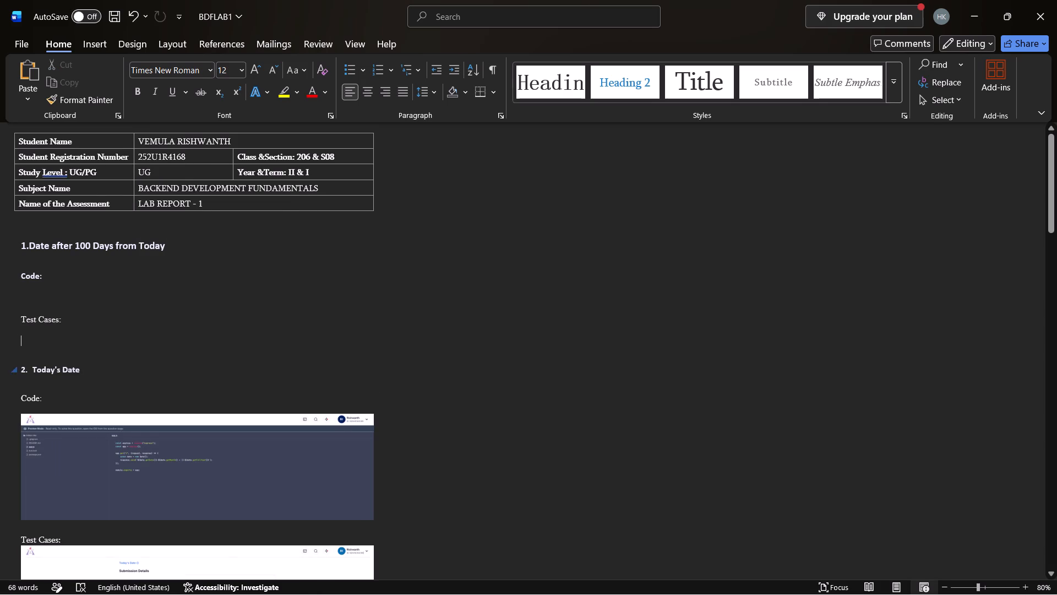
Cut the code and test-case pictures from section 2, Today's Date.
{"action": "scroll", "coordinate": [44, 422], "scroll_direction": "down", "scroll_amount": 2}
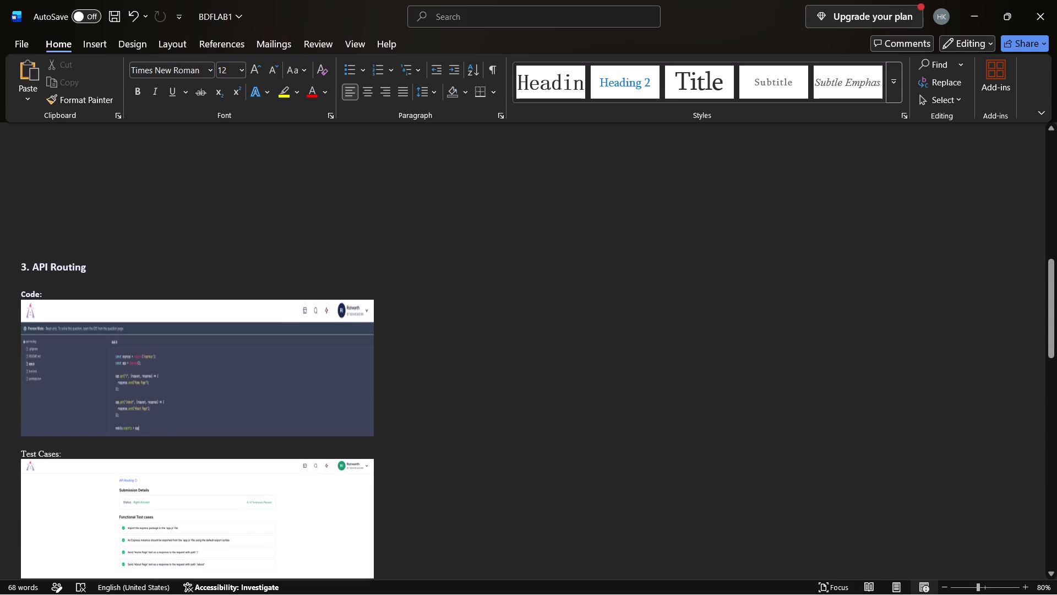
{"action": "scroll", "coordinate": [71, 357], "scroll_direction": "up", "scroll_amount": 1}
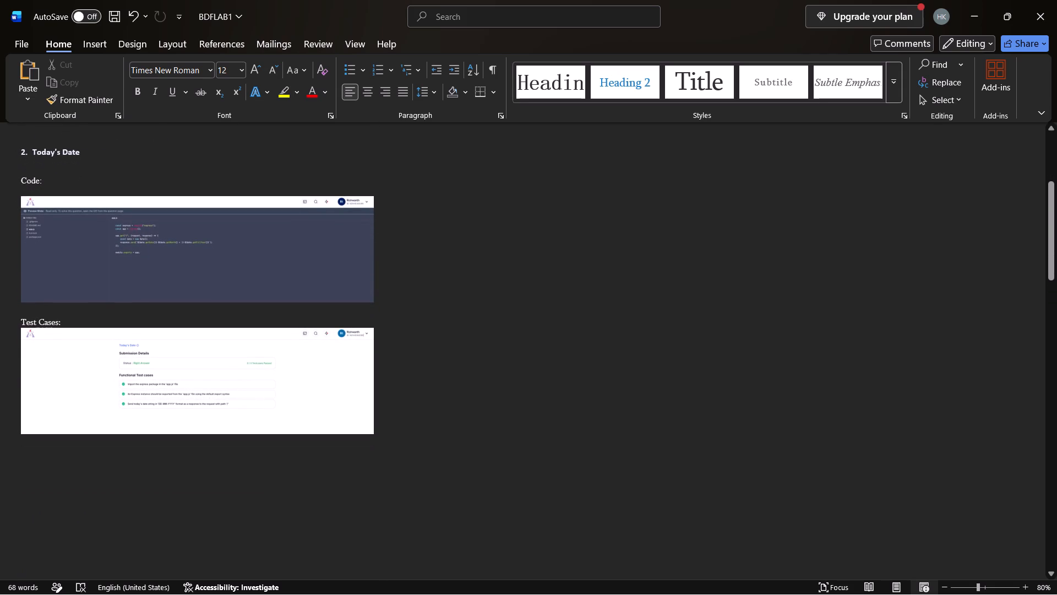
{"action": "right_click", "coordinate": [82, 252]}
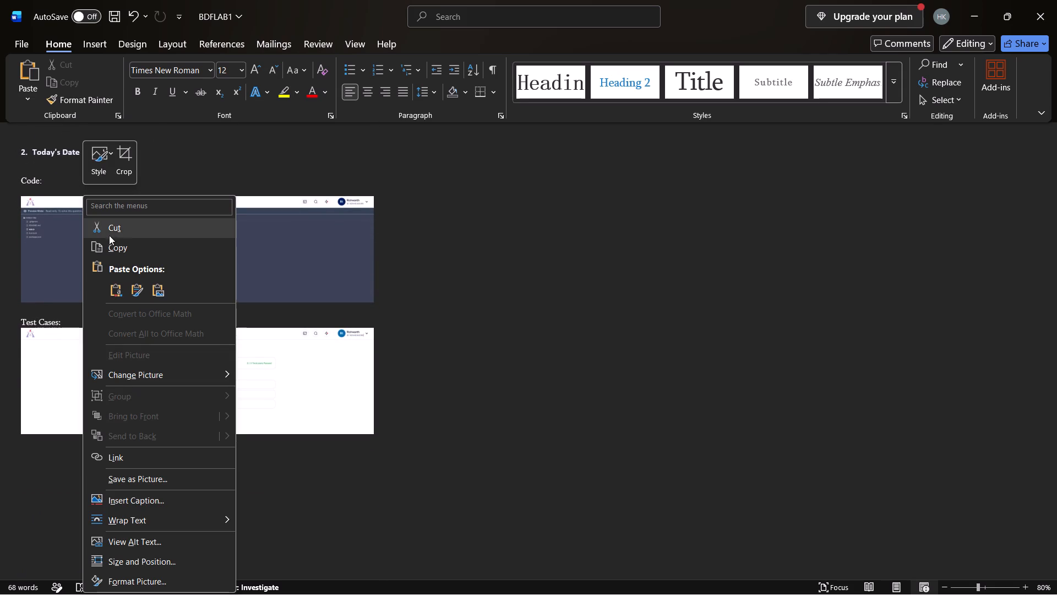
{"action": "left_click", "coordinate": [113, 229]}
{"action": "right_click", "coordinate": [103, 292]}
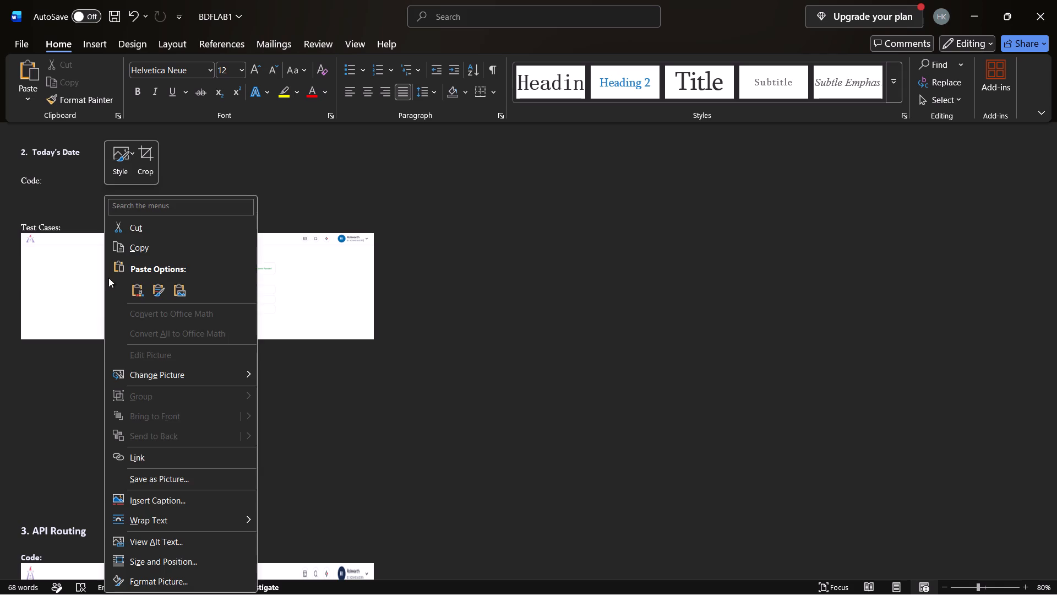
{"action": "left_click", "coordinate": [130, 225]}
Cut the code and test-case pictures from section 3, API Routing.
{"action": "scroll", "coordinate": [111, 348], "scroll_direction": "down", "scroll_amount": 1}
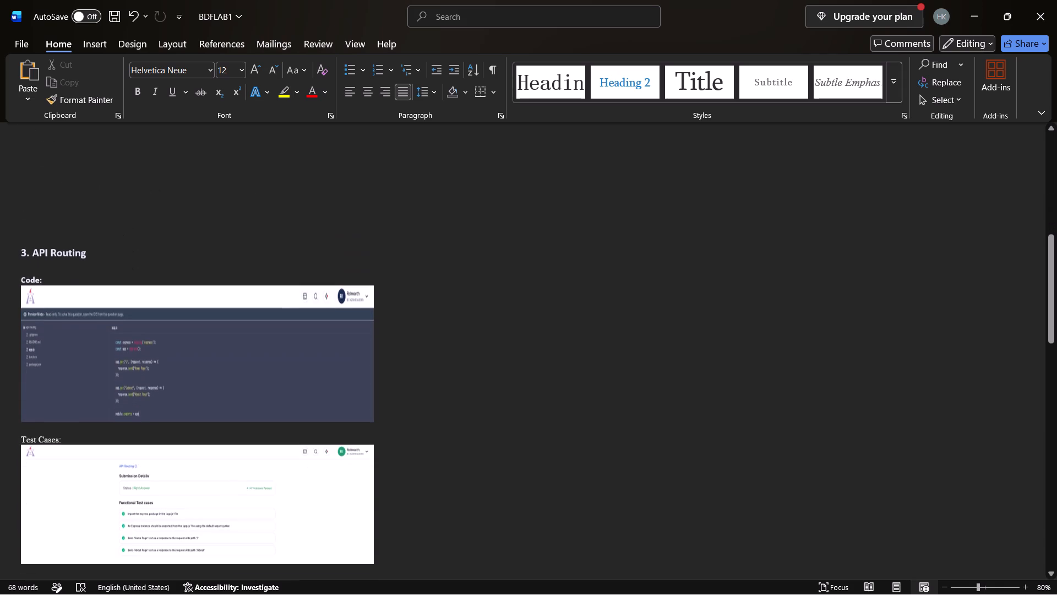
{"action": "scroll", "coordinate": [111, 348], "scroll_direction": "down", "scroll_amount": 1}
{"action": "left_click", "coordinate": [111, 348]}
{"action": "right_click", "coordinate": [111, 348]}
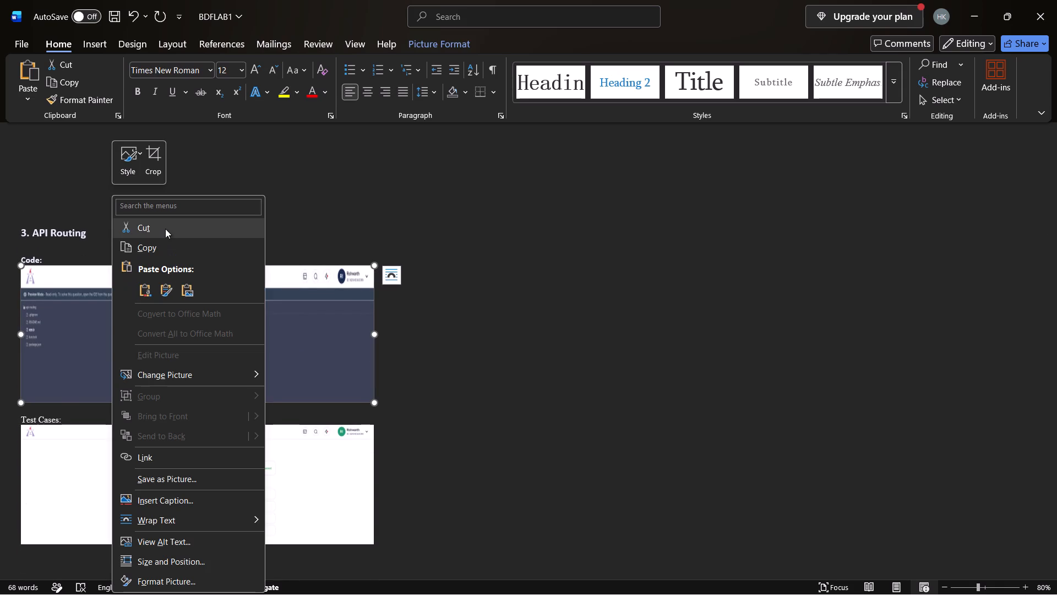
{"action": "left_click", "coordinate": [164, 228]}
{"action": "right_click", "coordinate": [155, 372]}
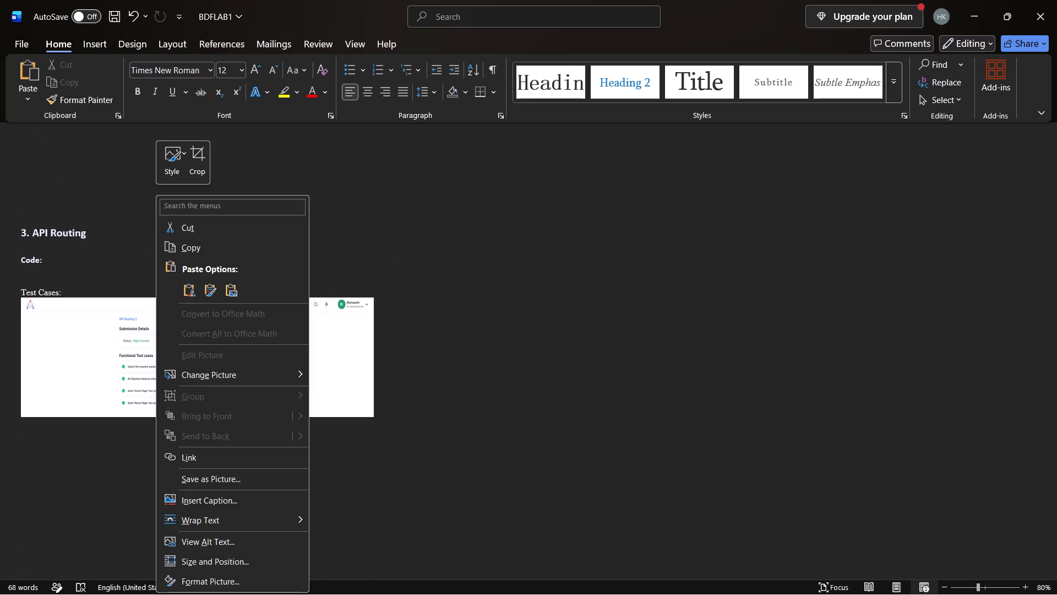
{"action": "left_click", "coordinate": [187, 228]}
Cut the test-case and code pictures from section 4, just above section 5, Get a String.
{"action": "scroll", "coordinate": [103, 359], "scroll_direction": "down", "scroll_amount": 1}
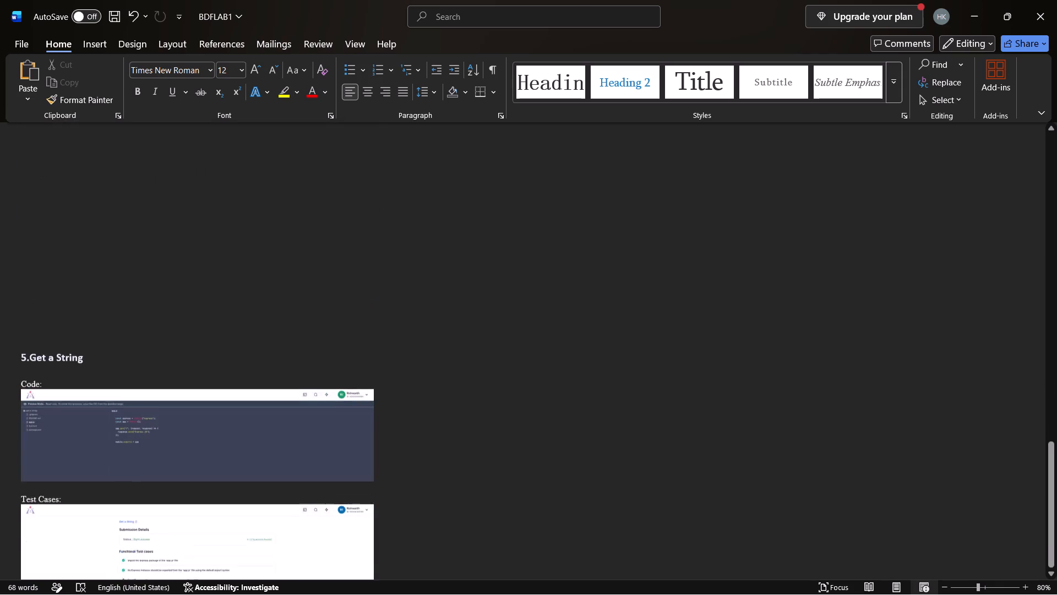
{"action": "scroll", "coordinate": [103, 359], "scroll_direction": "down", "scroll_amount": 1}
{"action": "scroll", "coordinate": [103, 359], "scroll_direction": "up", "scroll_amount": 1}
{"action": "right_click", "coordinate": [111, 336]}
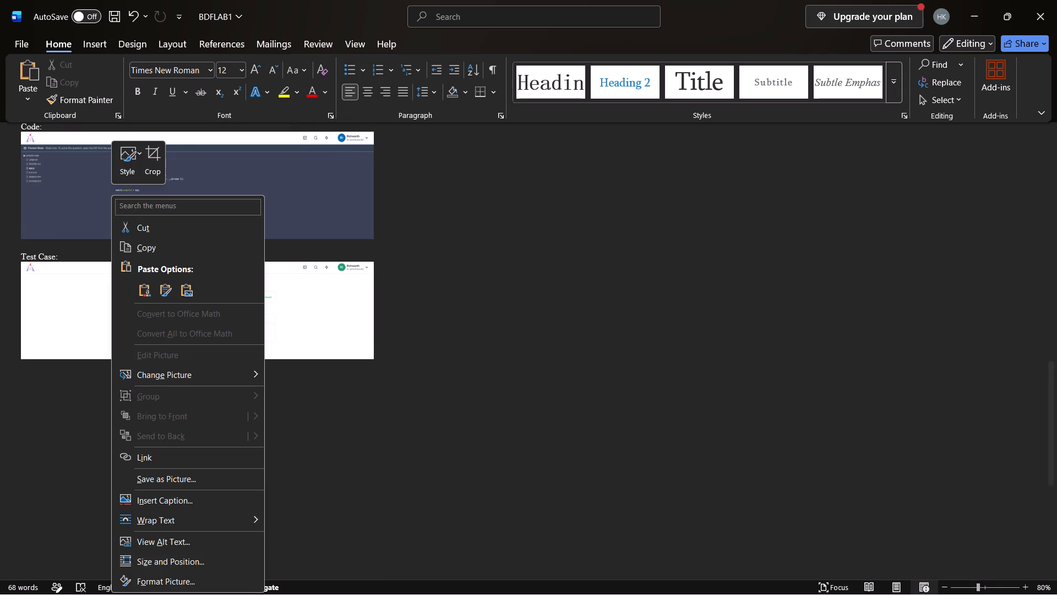
{"action": "left_click", "coordinate": [154, 232]}
{"action": "right_click", "coordinate": [154, 223]}
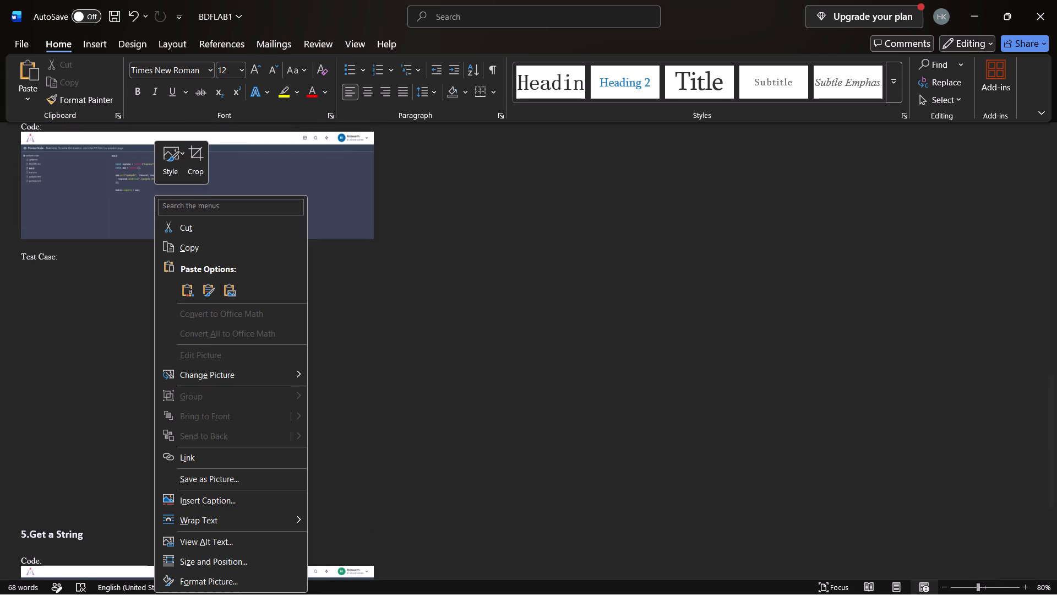
{"action": "left_click", "coordinate": [162, 223]}
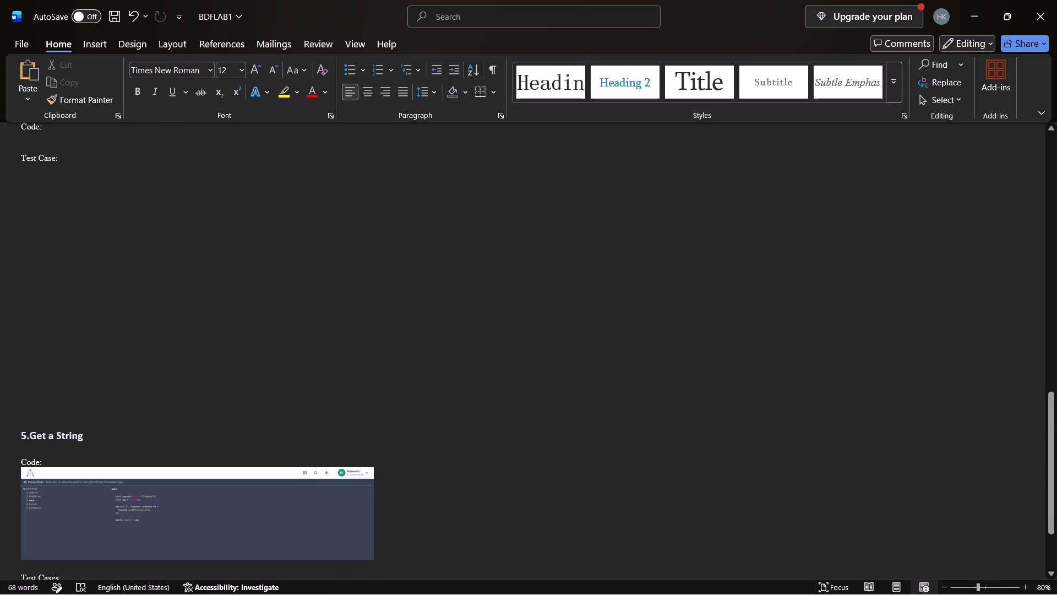
Cut the code and test-case pictures from section 5, Get a String.
{"action": "scroll", "coordinate": [112, 445], "scroll_direction": "down", "scroll_amount": 1}
{"action": "right_click", "coordinate": [117, 423]}
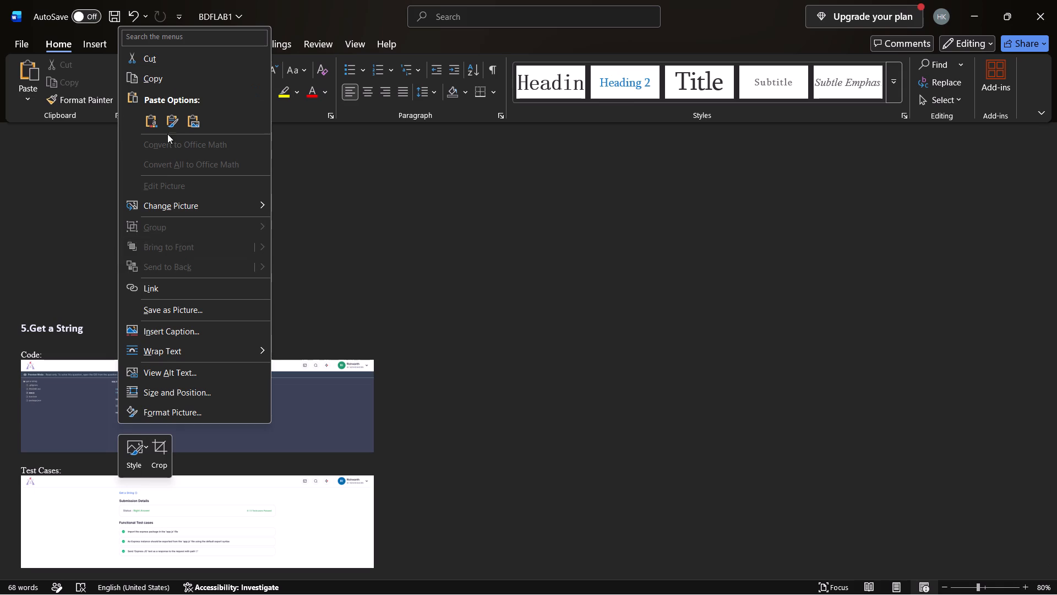
{"action": "left_click", "coordinate": [162, 61]}
{"action": "scroll", "coordinate": [143, 443], "scroll_direction": "down", "scroll_amount": 1}
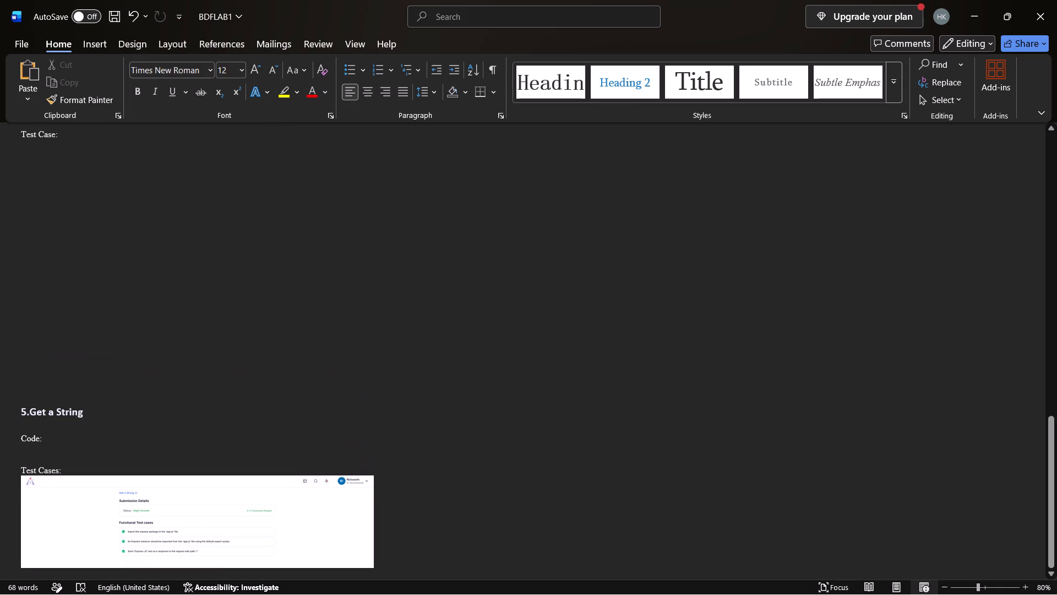
{"action": "right_click", "coordinate": [141, 486]}
{"action": "left_click", "coordinate": [175, 115]}
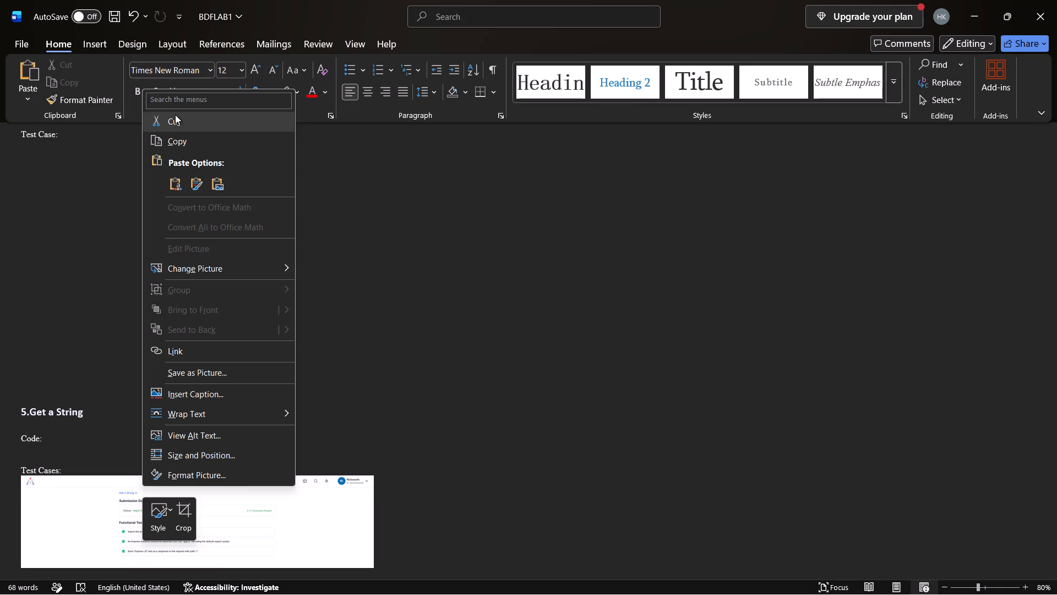
Replace the existing Student Name in the report's header table with the new student's full name in capitals.
{"action": "scroll", "coordinate": [175, 115], "scroll_direction": "up", "scroll_amount": 11}
{"action": "scroll", "coordinate": [170, 275], "scroll_direction": "up", "scroll_amount": 18}
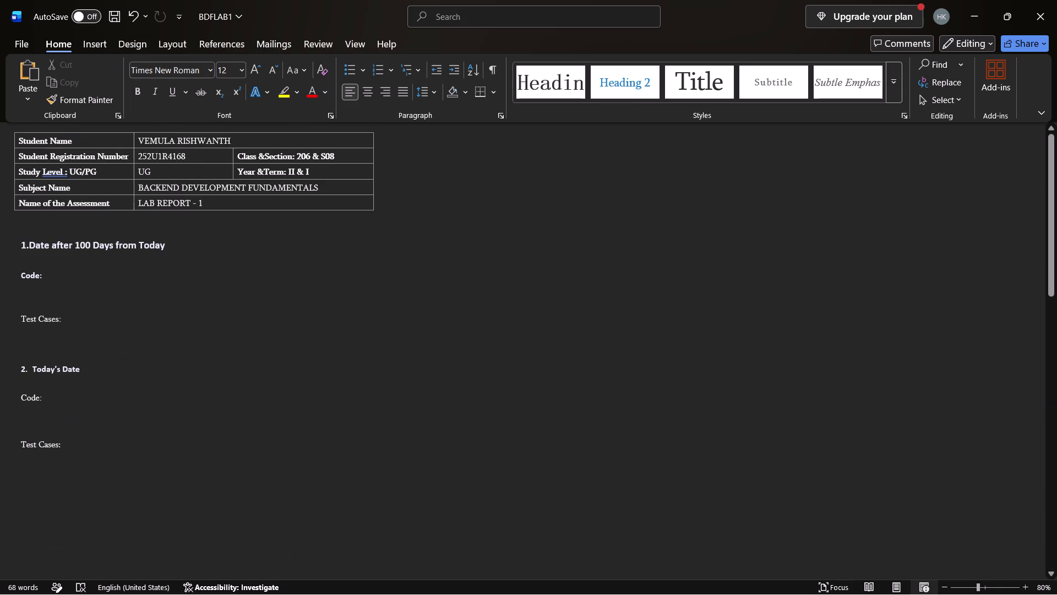
{"action": "scroll", "coordinate": [142, 18], "scroll_direction": "up", "scroll_amount": 4}
{"action": "left_click", "coordinate": [235, 140]}
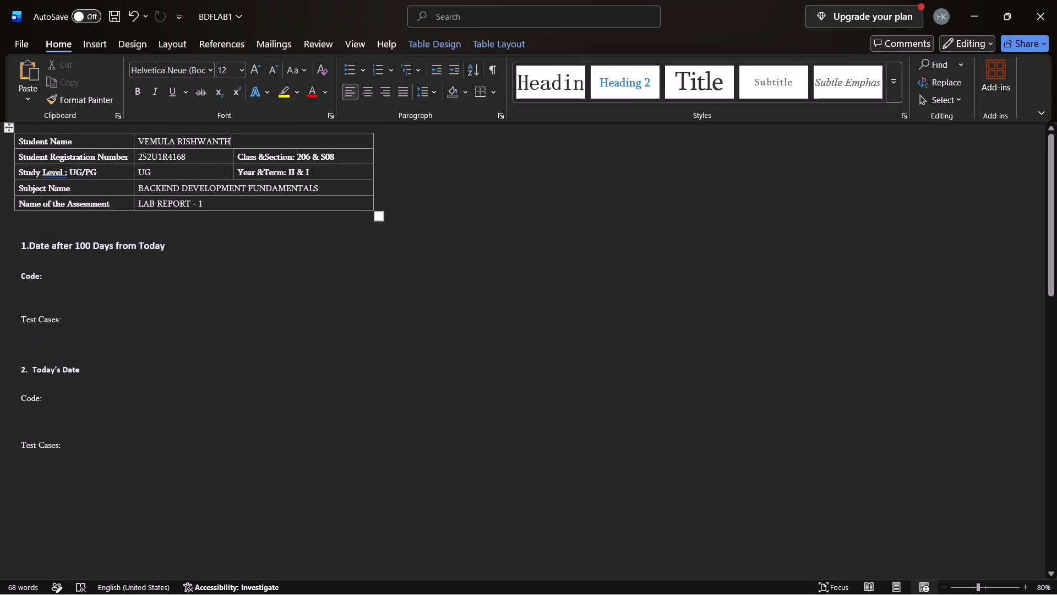
{"action": "key", "text": "BackSpace"}
{"action": "key", "text": "BackSpace"}
{"action": "key", "text": "BackSpace"}
{"action": "key", "text": "BackSpace"}
{"action": "key", "text": "BackSpace"}
{"action": "key", "text": "BackSpace"}
{"action": "key", "text": "BackSpace"}
{"action": "key", "text": "BackSpace"}
{"action": "key", "text": "BackSpace"}
{"action": "key", "text": "BackSpace"}
{"action": "key", "text": "BackSpace"}
{"action": "key", "text": "BackSpace"}
{"action": "key", "text": "BackSpace"}
{"action": "key", "text": "BackSpace"}
{"action": "key", "text": "BackSpace"}
{"action": "key", "text": "BackSpace"}
{"action": "key", "text": "BackSpace"}
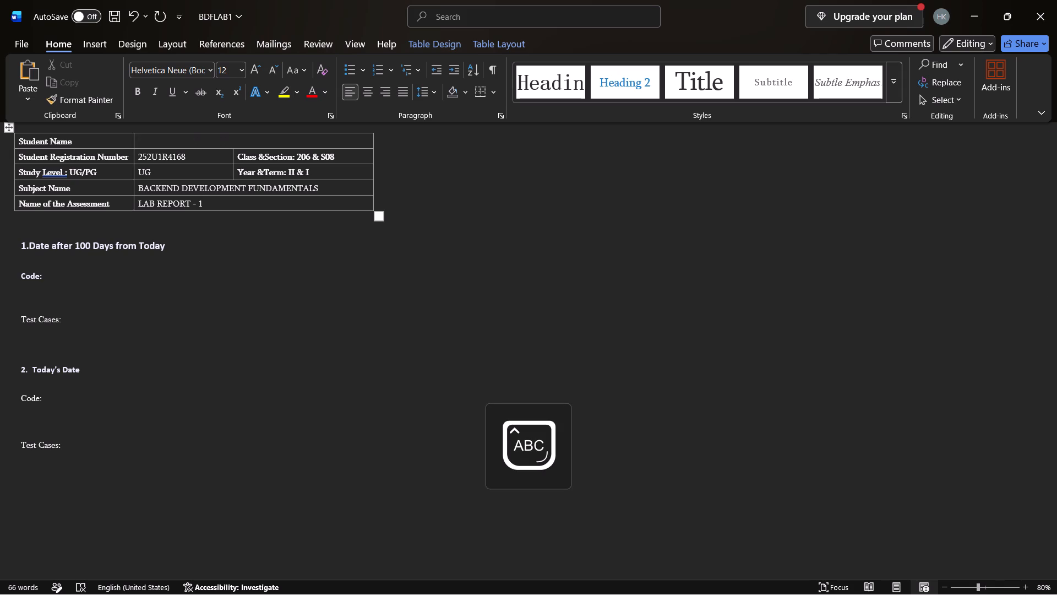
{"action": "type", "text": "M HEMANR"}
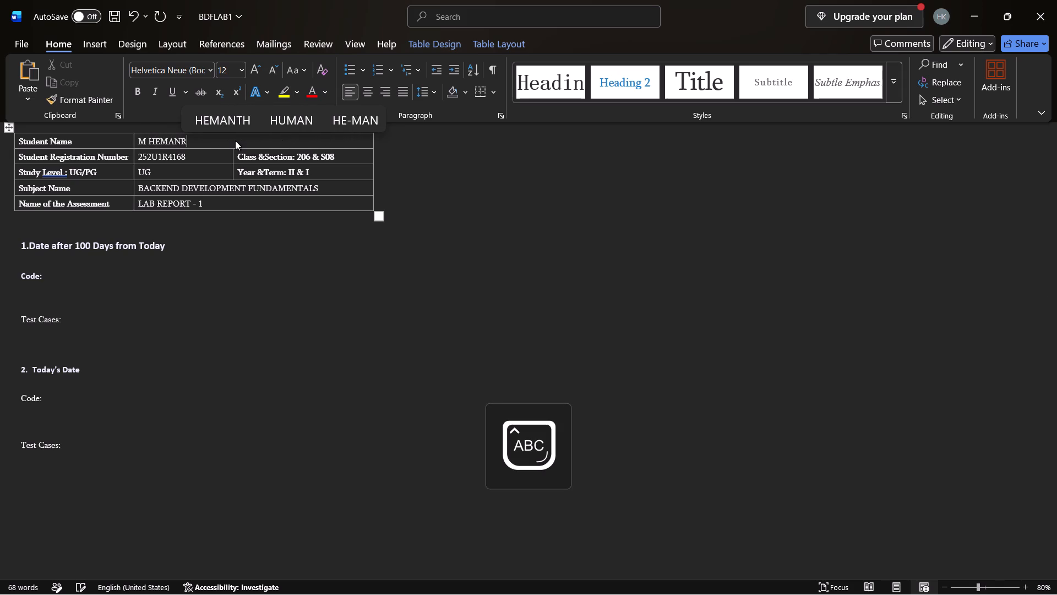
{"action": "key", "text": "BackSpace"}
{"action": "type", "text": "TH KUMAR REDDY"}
Replace the last two digits of the Student Registration Number in the header table with the new student's digits.
{"action": "left_click", "coordinate": [200, 150]}
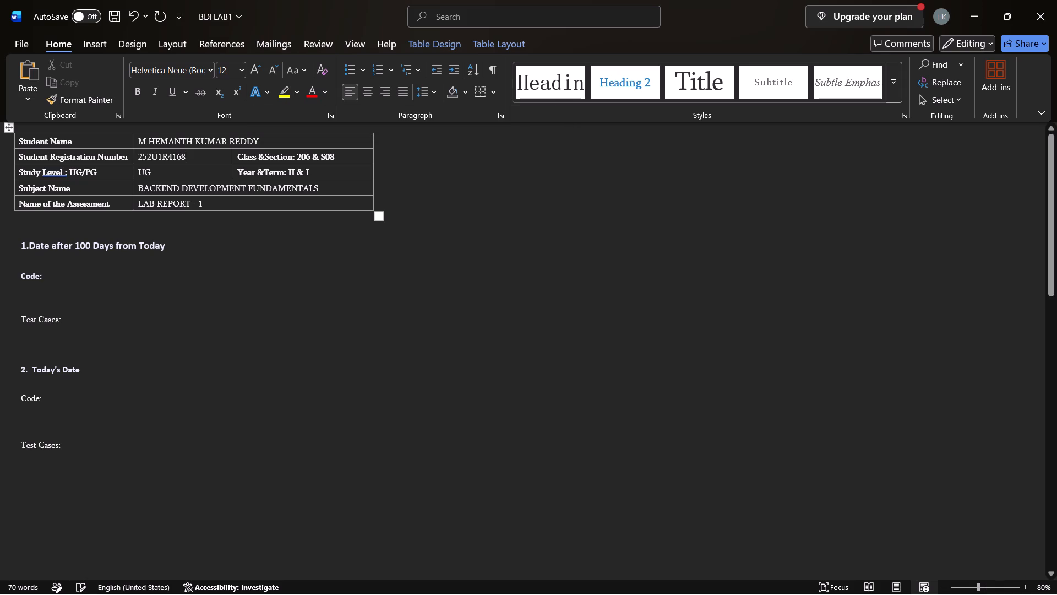
{"action": "key", "text": "BackSpace"}
{"action": "key", "text": "BackSpace"}
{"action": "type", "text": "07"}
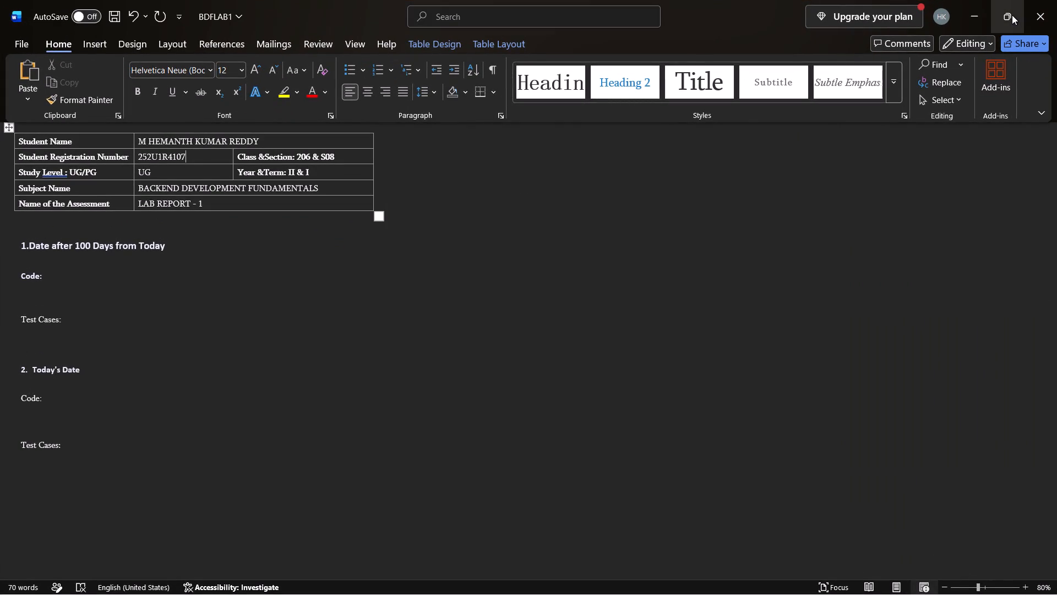
Fit the Word document into half the screen and close the coding practice and IDE windows.
{"action": "left_click", "coordinate": [964, 50]}
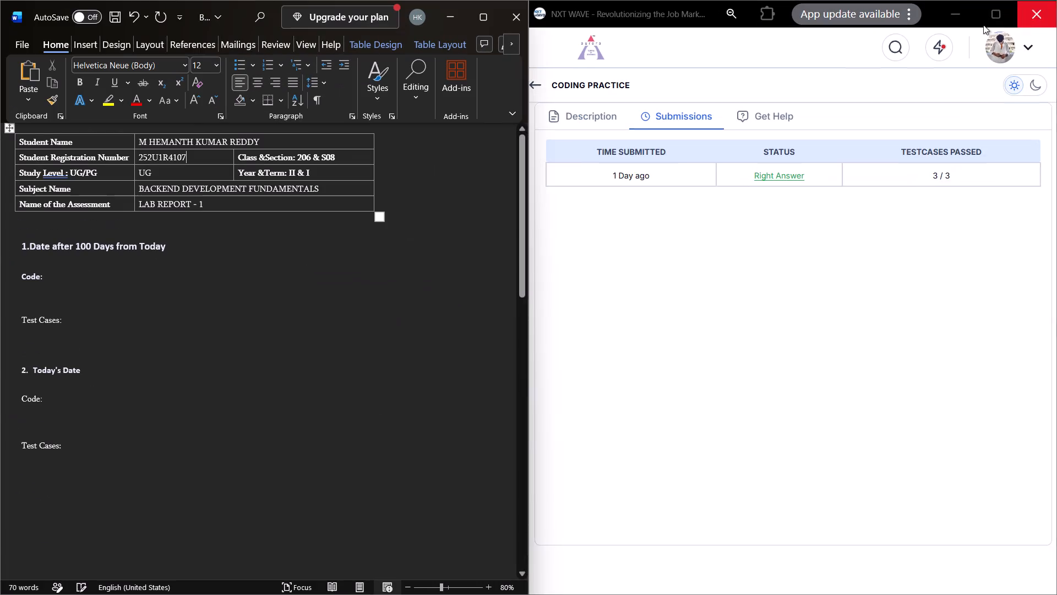
{"action": "left_click", "coordinate": [1031, 13]}
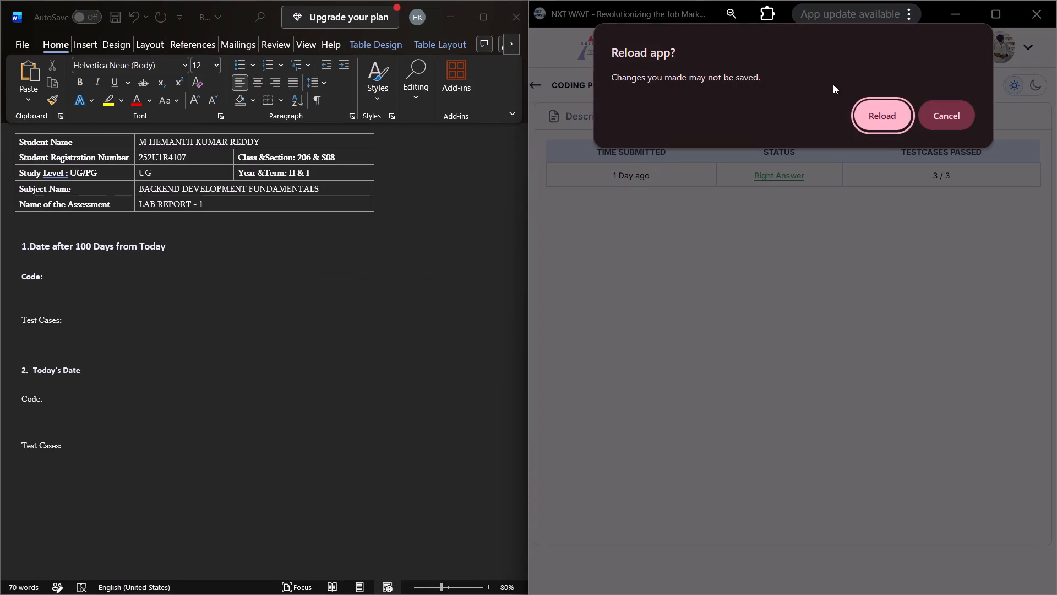
{"action": "left_click", "coordinate": [888, 105]}
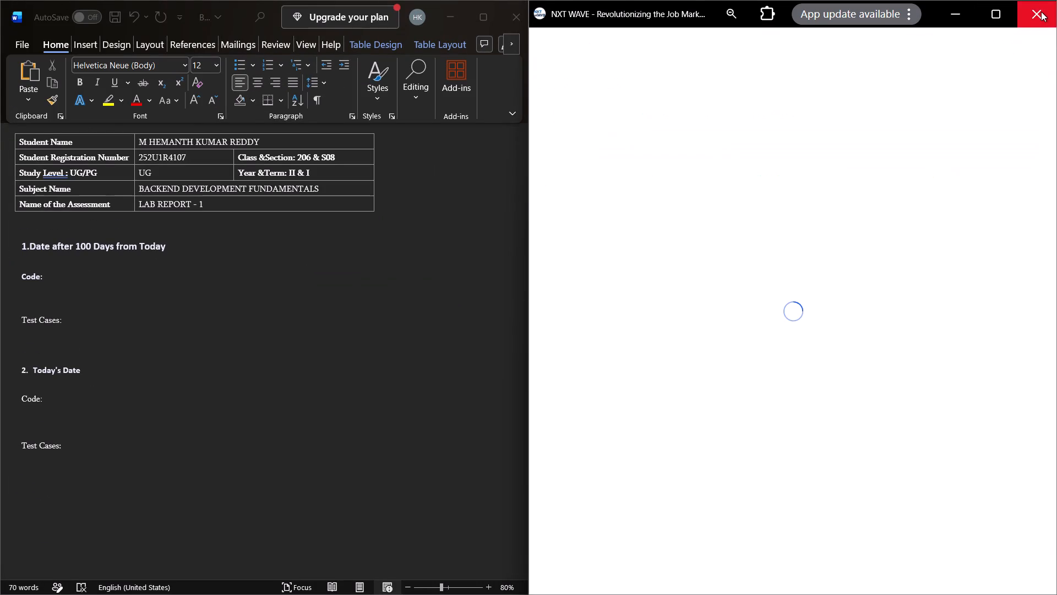
{"action": "left_click", "coordinate": [1041, 12]}
{"action": "left_click", "coordinate": [1041, 12]}
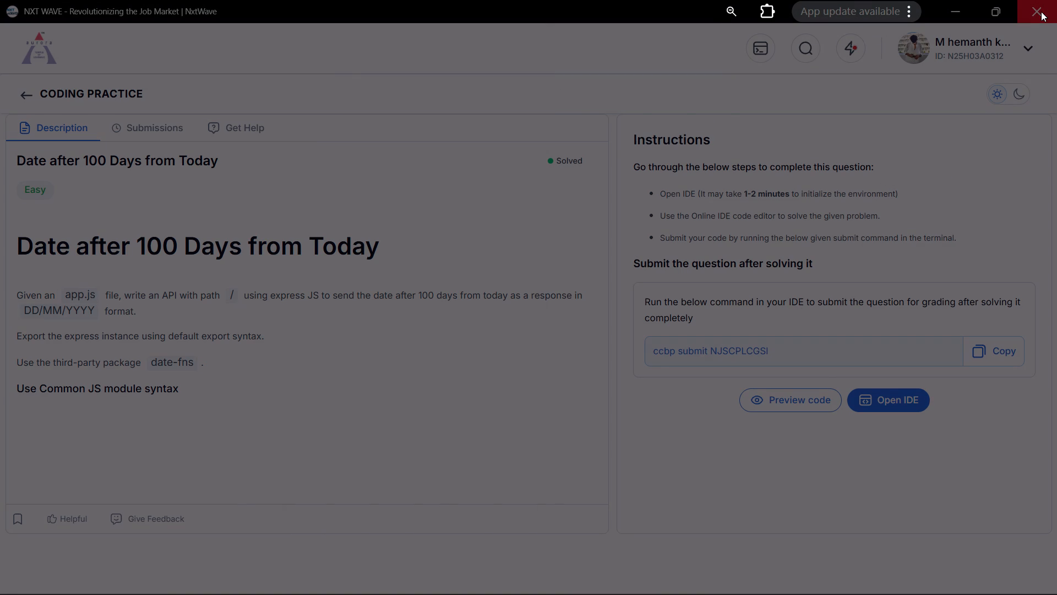
{"action": "left_click", "coordinate": [616, 122]}
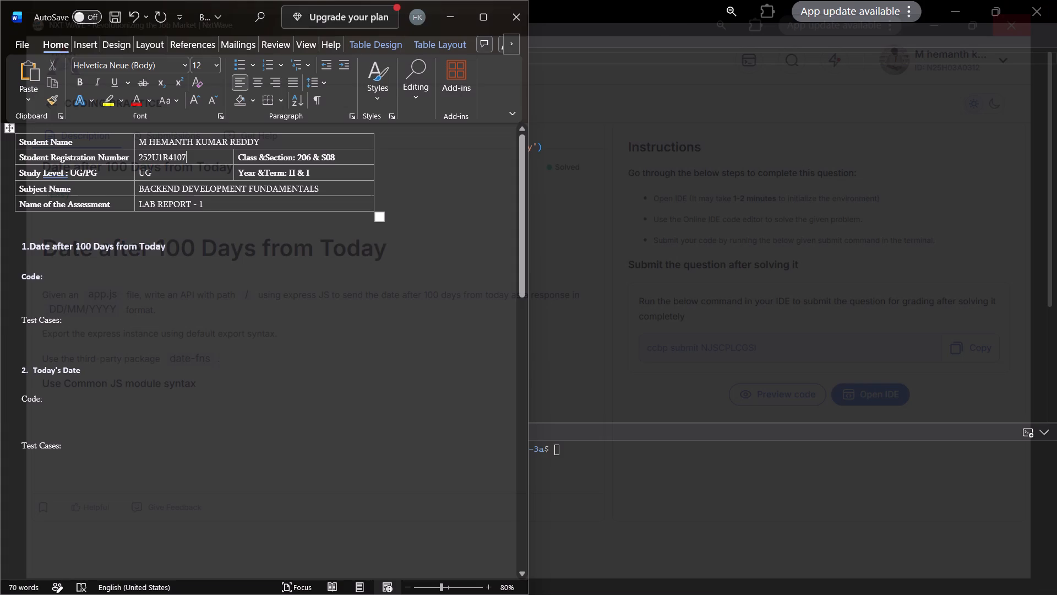
{"action": "left_click", "coordinate": [1044, 3]}
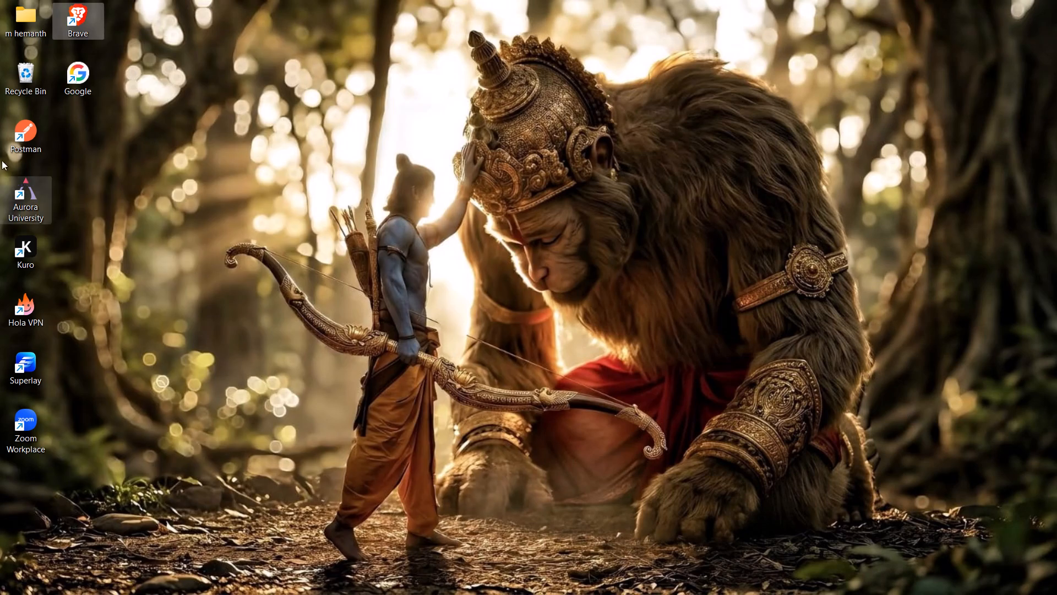
Open the personal user folder from the desktop, place it beside the Word document, and go to the Gallery.
{"action": "triple_click", "coordinate": [25, 12]}
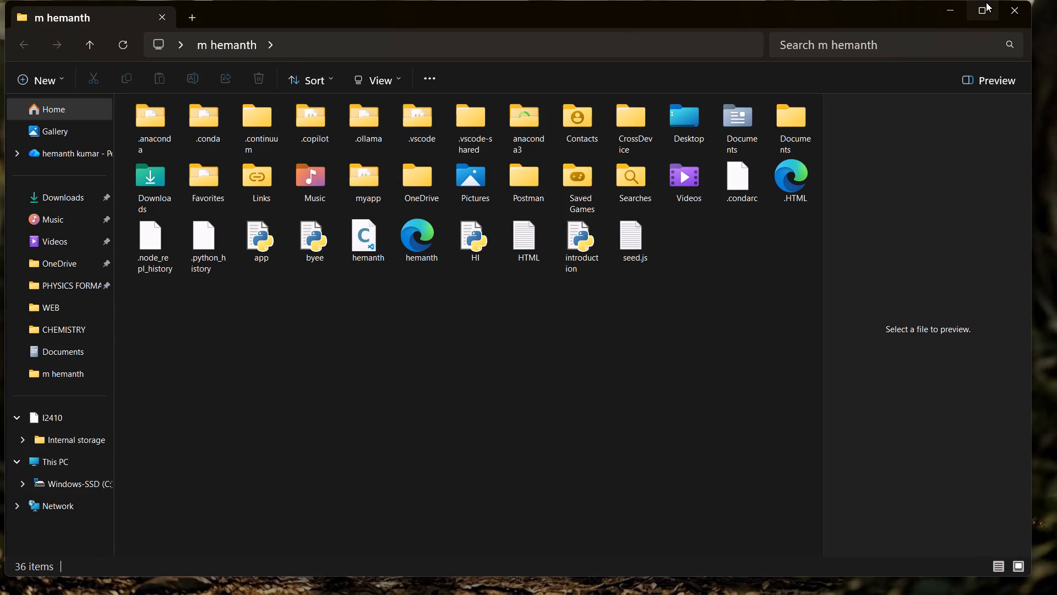
{"action": "left_click", "coordinate": [954, 43]}
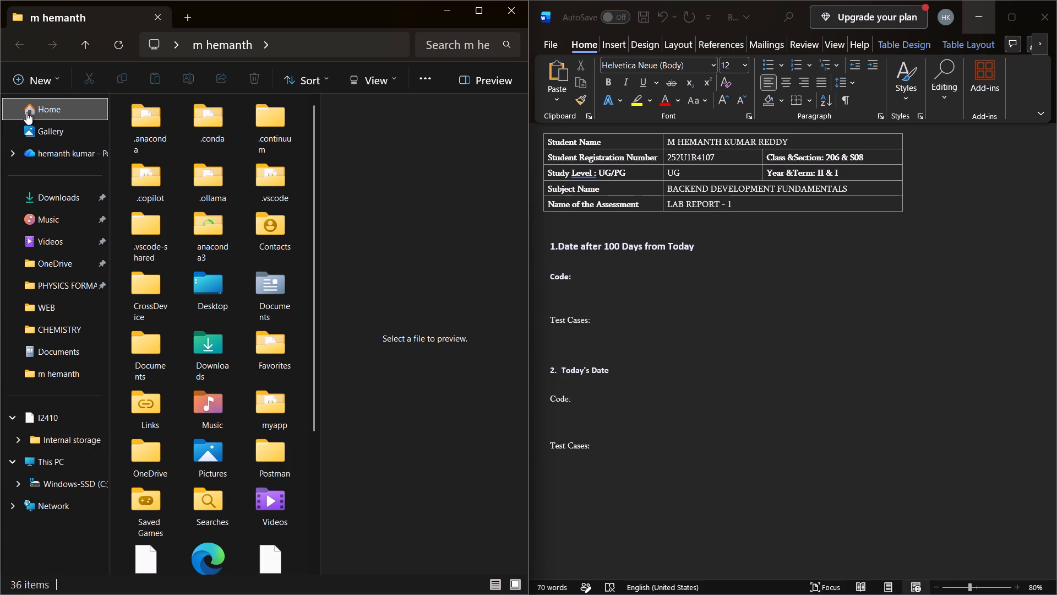
{"action": "left_click", "coordinate": [36, 127]}
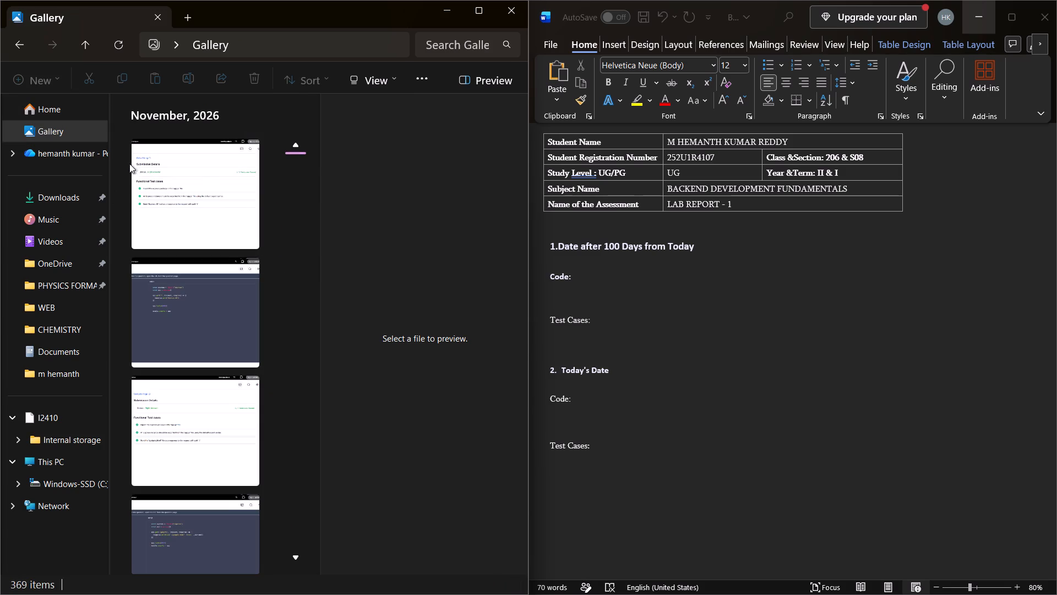
Look through the November 2026 Gallery screenshots, in a maximized window, for the captured code and test-case images.
{"action": "scroll", "coordinate": [202, 186], "scroll_direction": "up", "scroll_amount": 5}
{"action": "scroll", "coordinate": [208, 271], "scroll_direction": "up", "scroll_amount": 2}
{"action": "scroll", "coordinate": [208, 271], "scroll_direction": "down", "scroll_amount": 1}
{"action": "scroll", "coordinate": [208, 271], "scroll_direction": "up", "scroll_amount": 5}
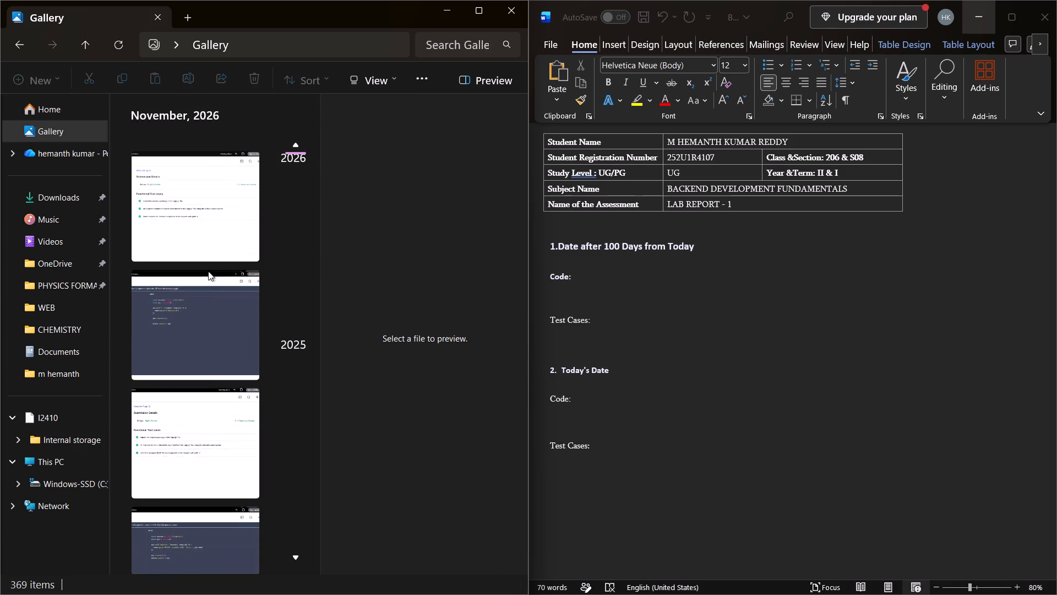
{"action": "left_click", "coordinate": [185, 318]}
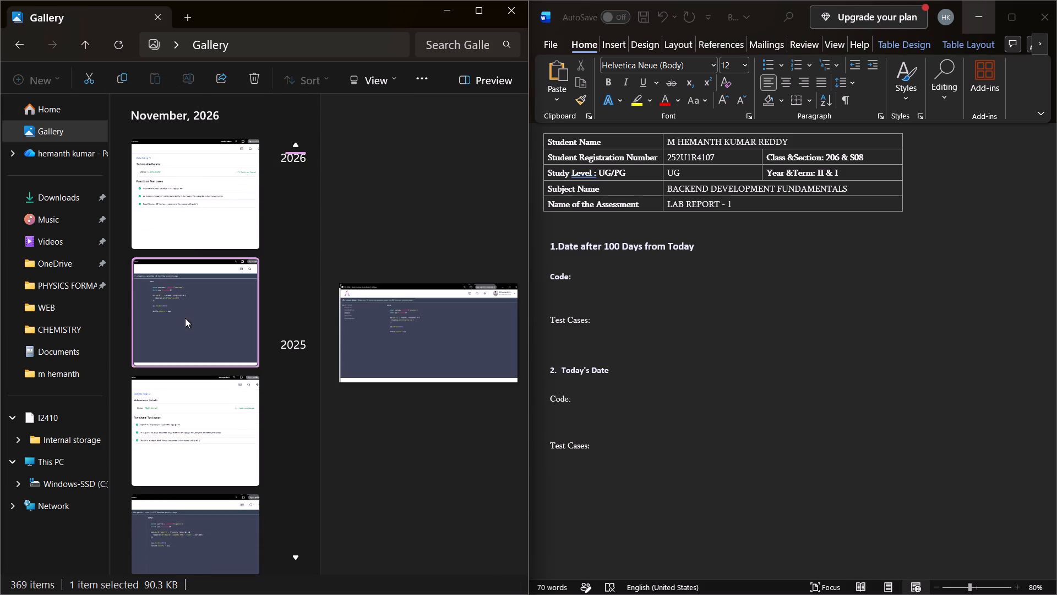
{"action": "left_click", "coordinate": [476, 7]}
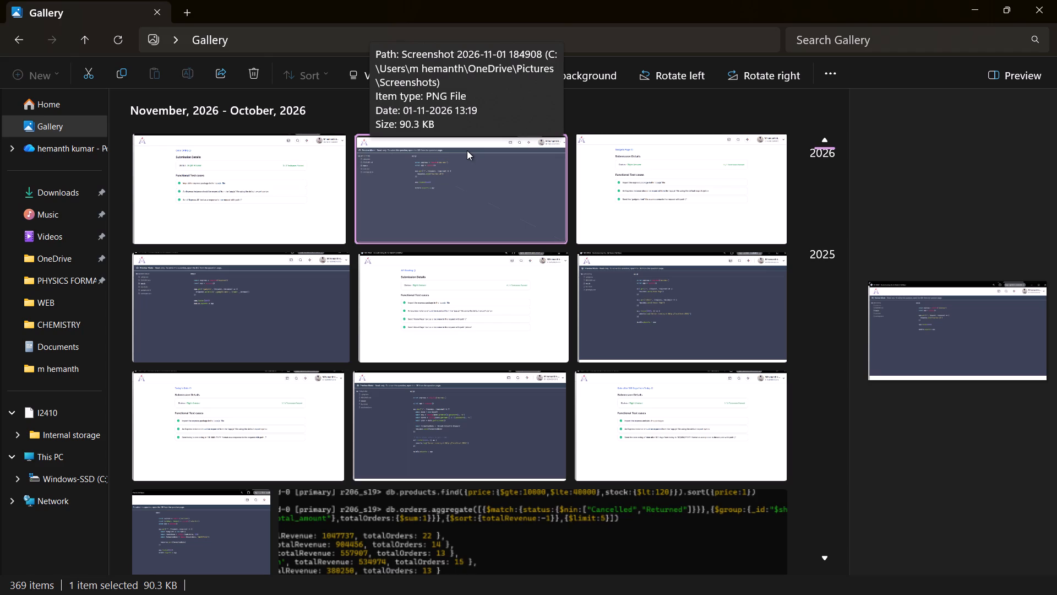
{"action": "scroll", "coordinate": [561, 215], "scroll_direction": "down", "scroll_amount": 1}
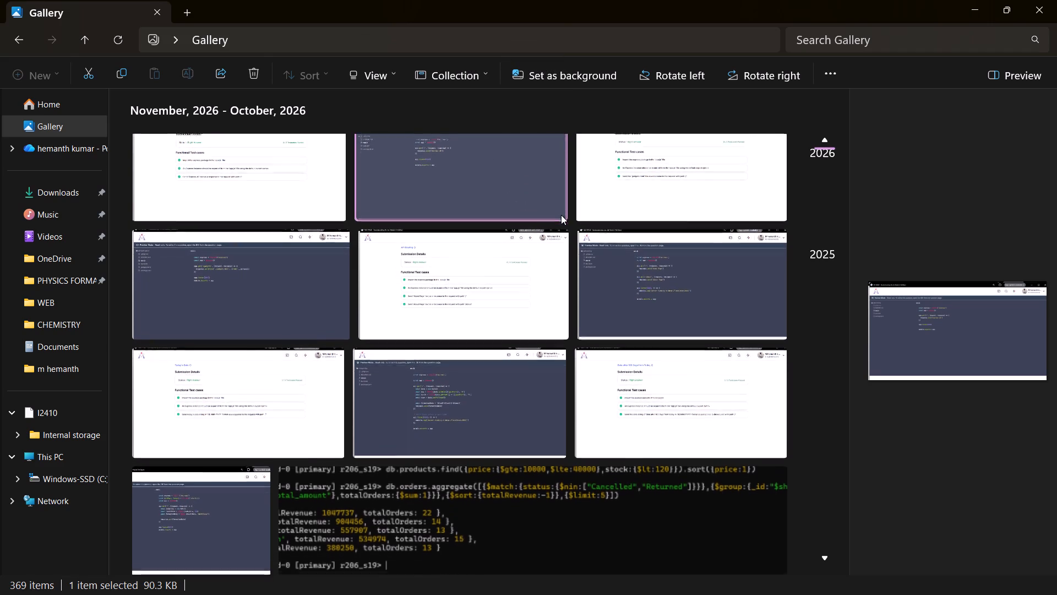
{"action": "scroll", "coordinate": [561, 215], "scroll_direction": "down", "scroll_amount": 1}
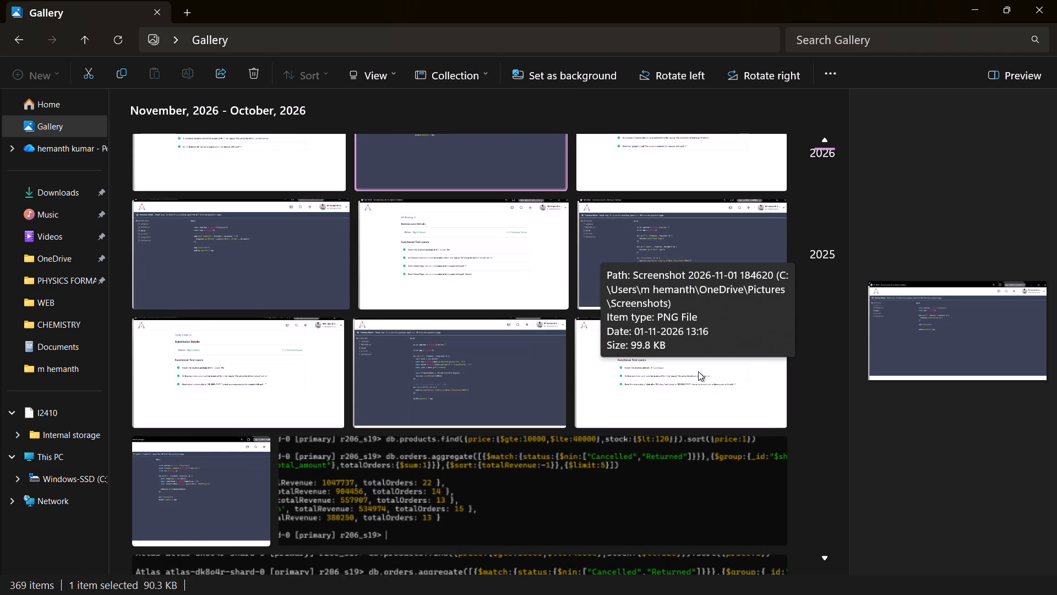
Open Screenshot 2026-11-01 184552.png from the Gallery to examine its app.js code for the date-after-100-days-from-today exercise.
{"action": "double_click", "coordinate": [169, 503]}
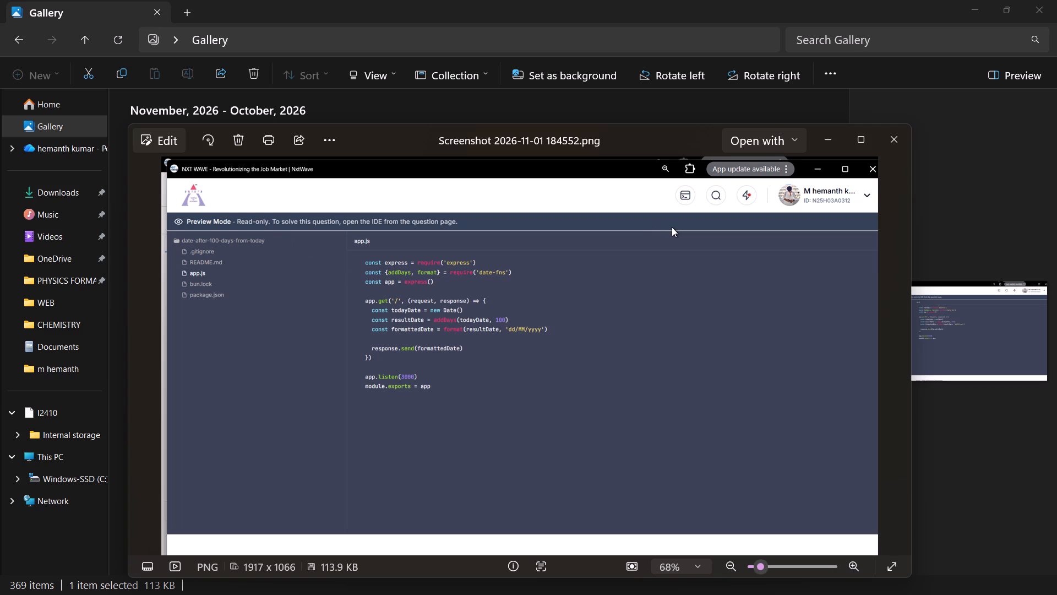
{"action": "scroll", "coordinate": [672, 227], "scroll_direction": "down", "scroll_amount": 5}
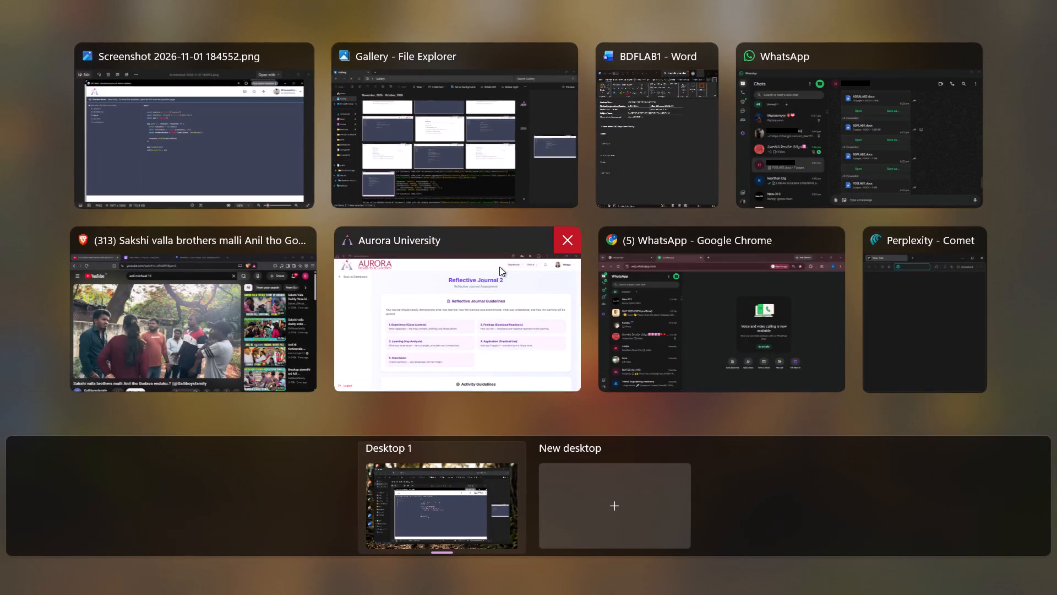
{"action": "double_click", "coordinate": [570, 573]}
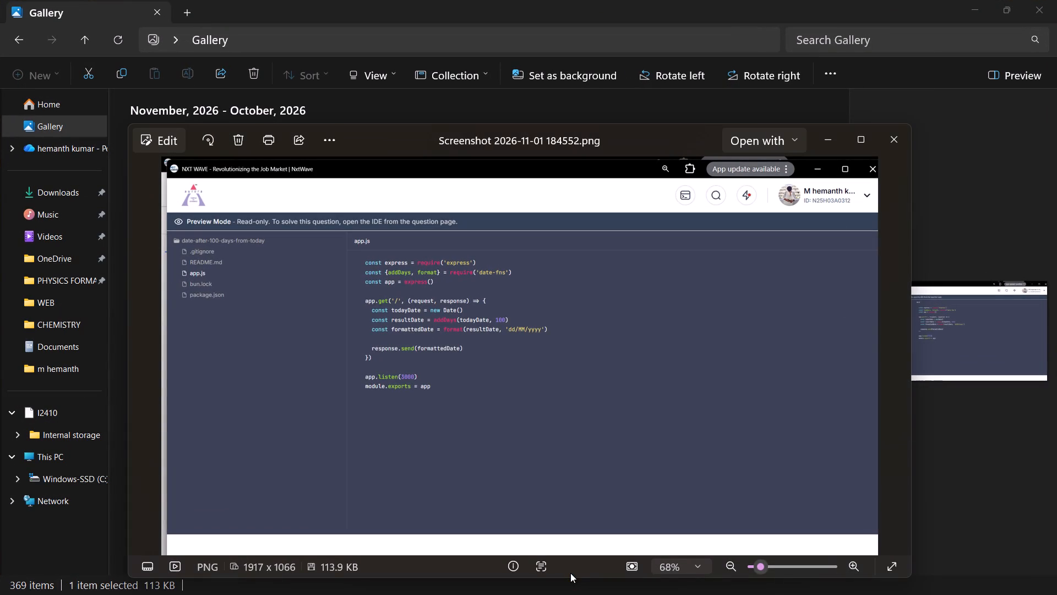
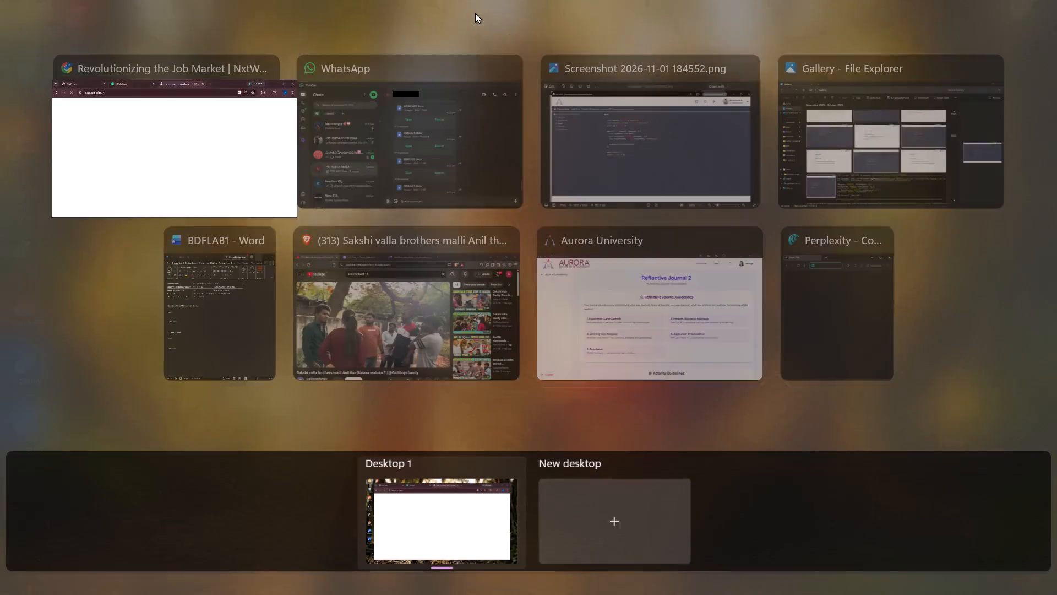
View Screenshot 2026-11-01 184552.png with the app.js code in a maximized window, and close it.
{"action": "left_click", "coordinate": [591, 126]}
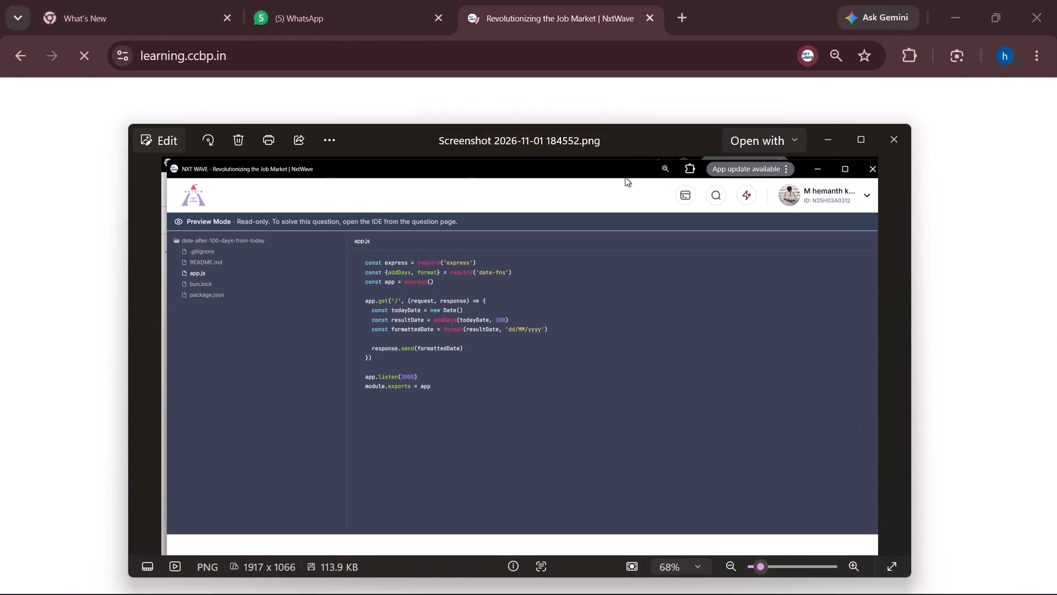
{"action": "left_click", "coordinate": [862, 138]}
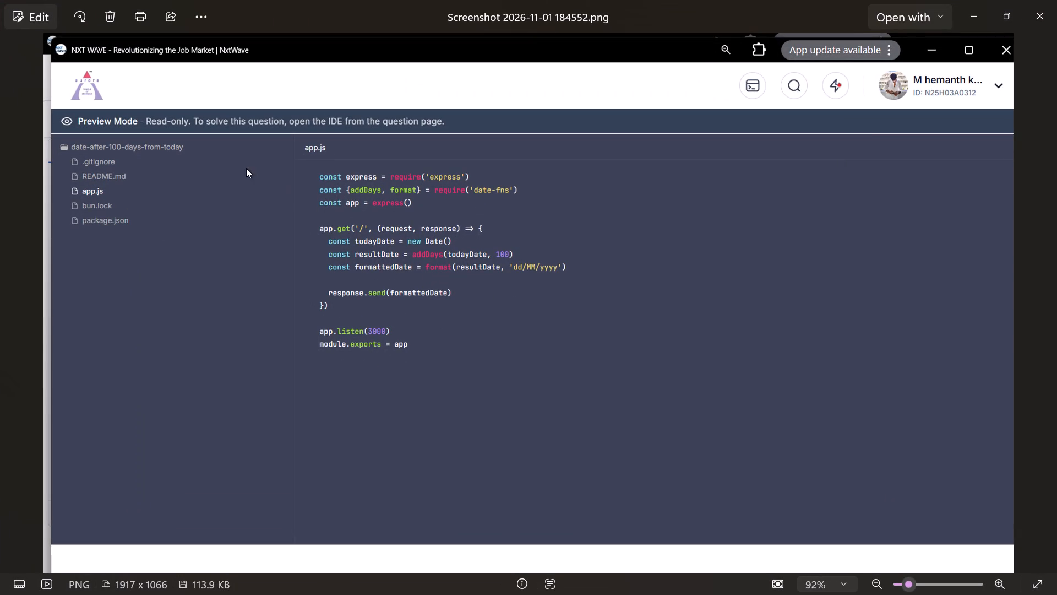
{"action": "left_click", "coordinate": [1005, 47]}
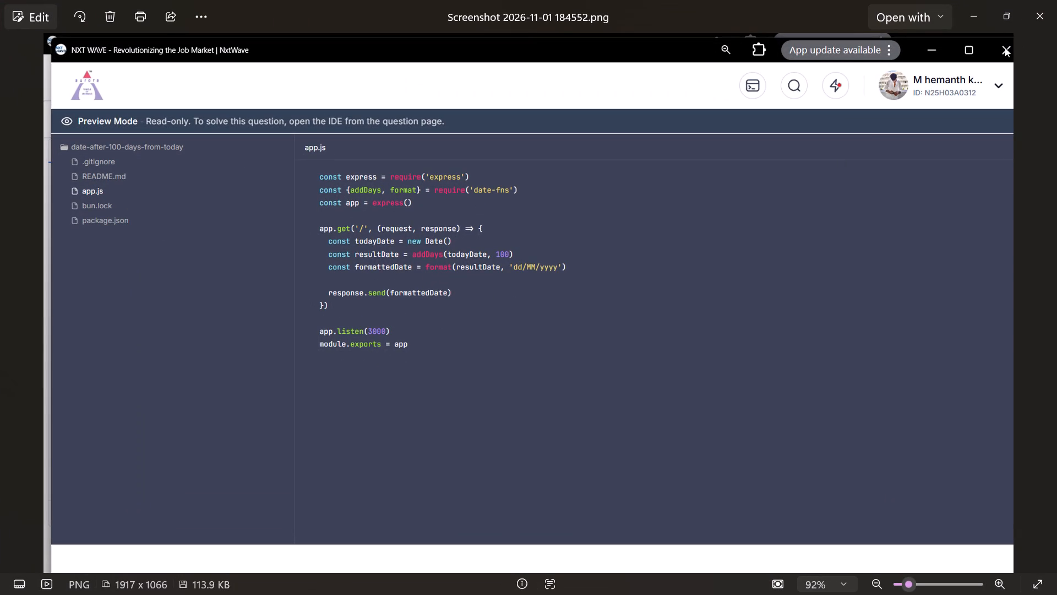
{"action": "left_click", "coordinate": [1002, 48]}
{"action": "left_click", "coordinate": [1044, 15]}
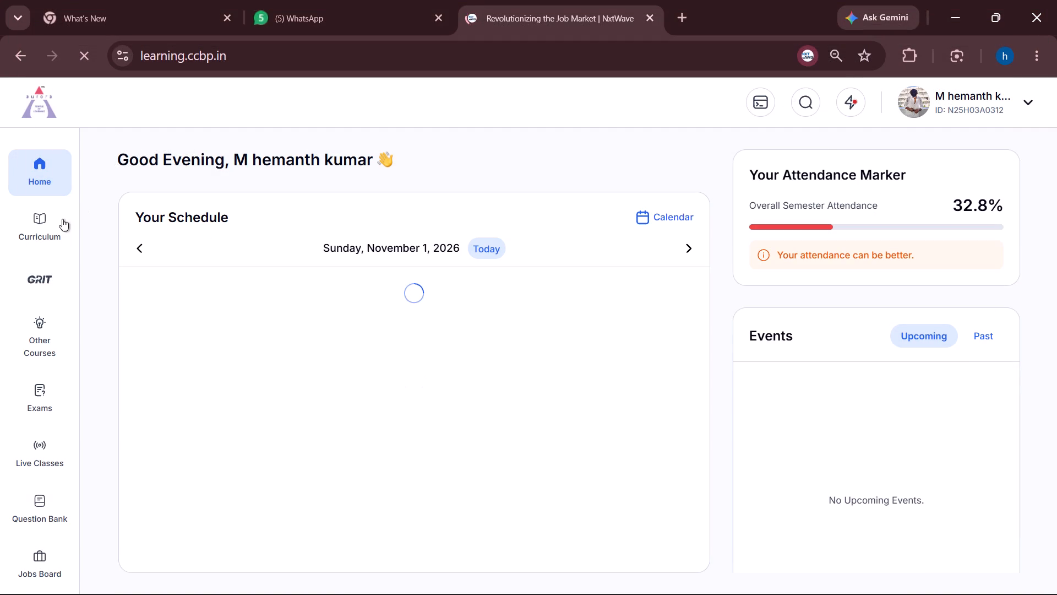
On the learning portal, open the coding practice of the "Introduction to Express JS | Part 3 | practice" session scheduled for October 31, 2026.
{"action": "left_click", "coordinate": [38, 223]}
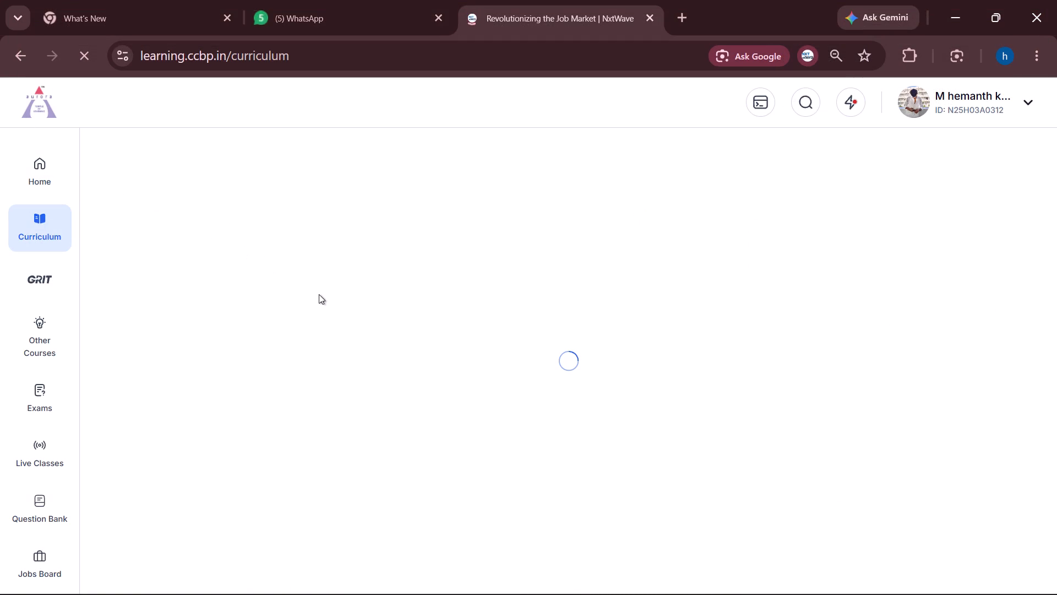
{"action": "left_click", "coordinate": [37, 171]}
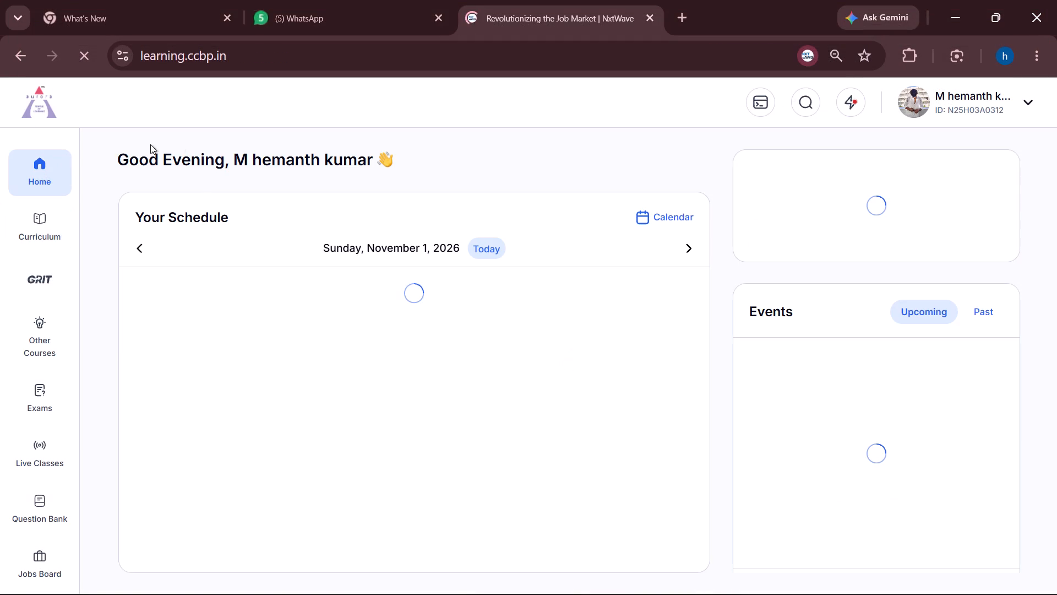
{"action": "left_click", "coordinate": [134, 246]}
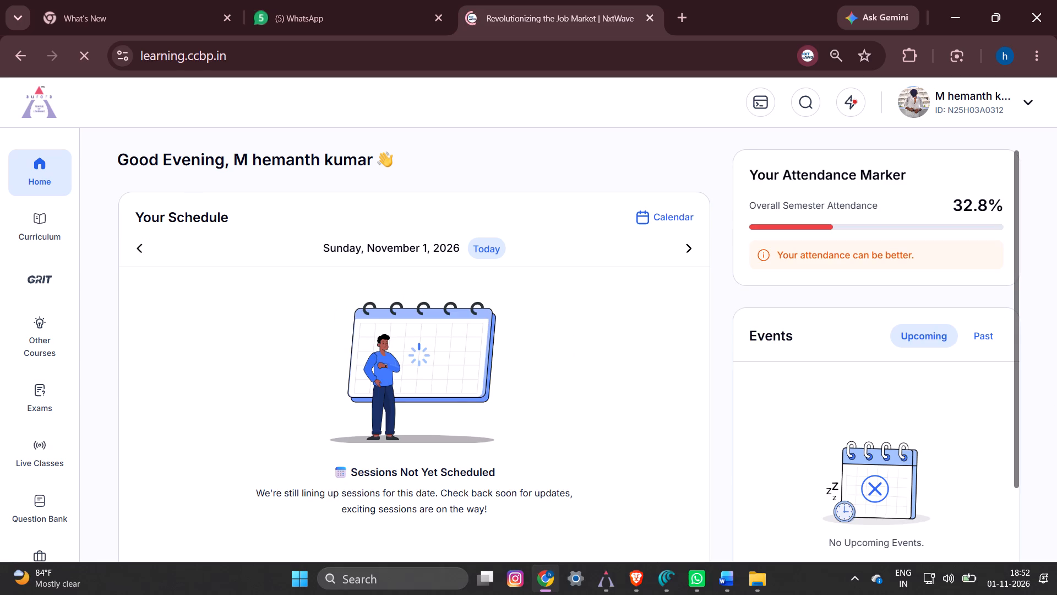
{"action": "left_click", "coordinate": [141, 244]}
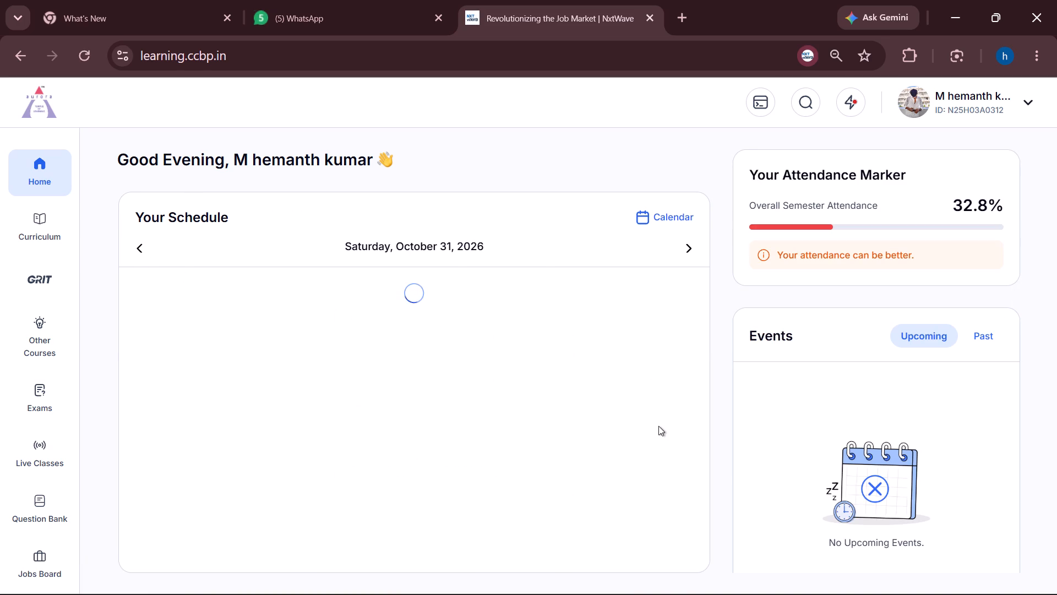
{"action": "scroll", "coordinate": [636, 594], "scroll_direction": "down", "scroll_amount": 1}
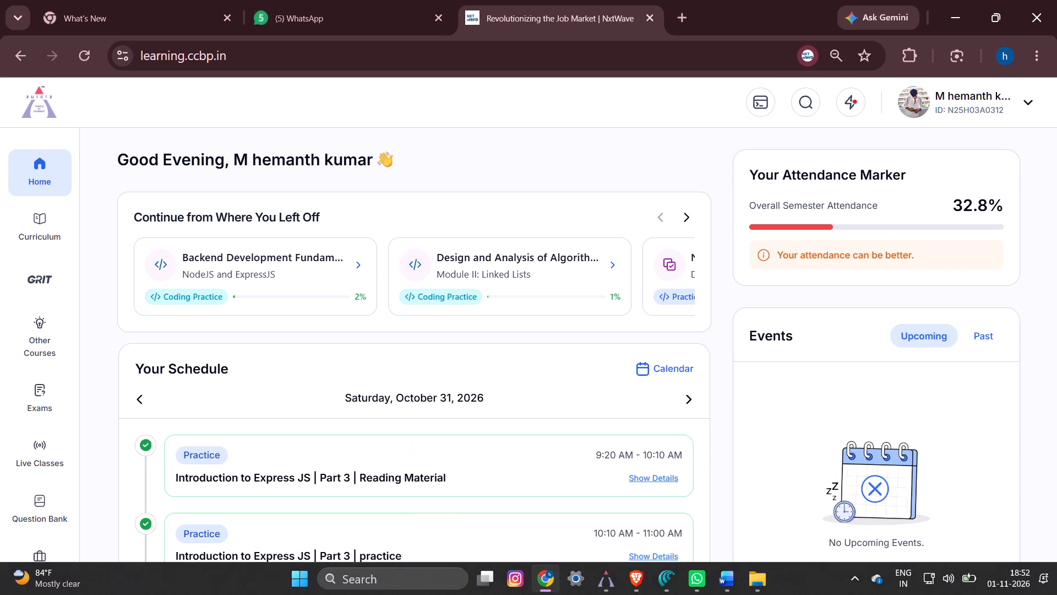
{"action": "scroll", "coordinate": [554, 512], "scroll_direction": "down", "scroll_amount": 1}
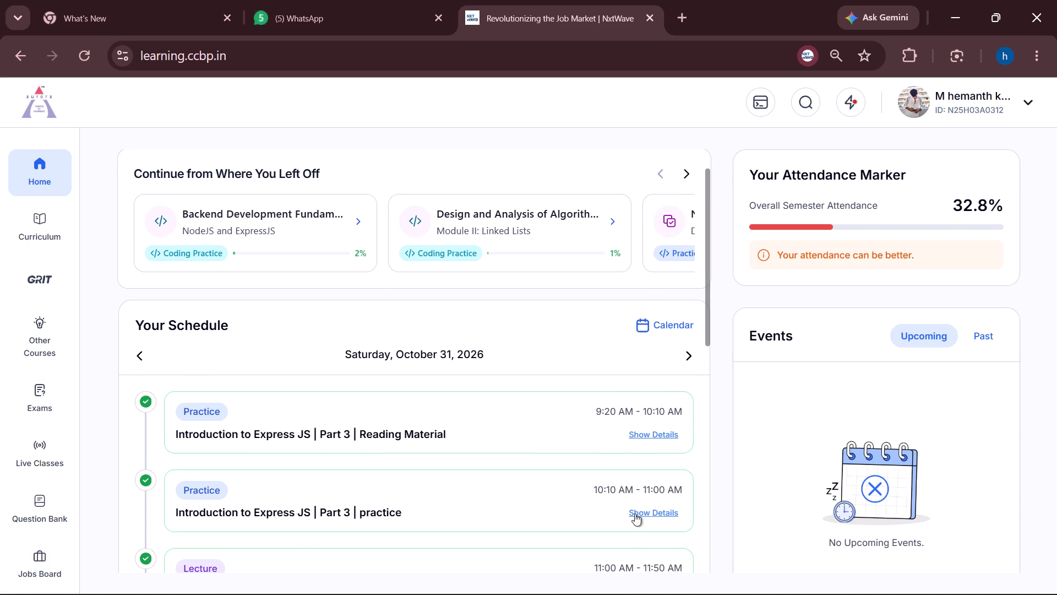
{"action": "left_click", "coordinate": [635, 513]}
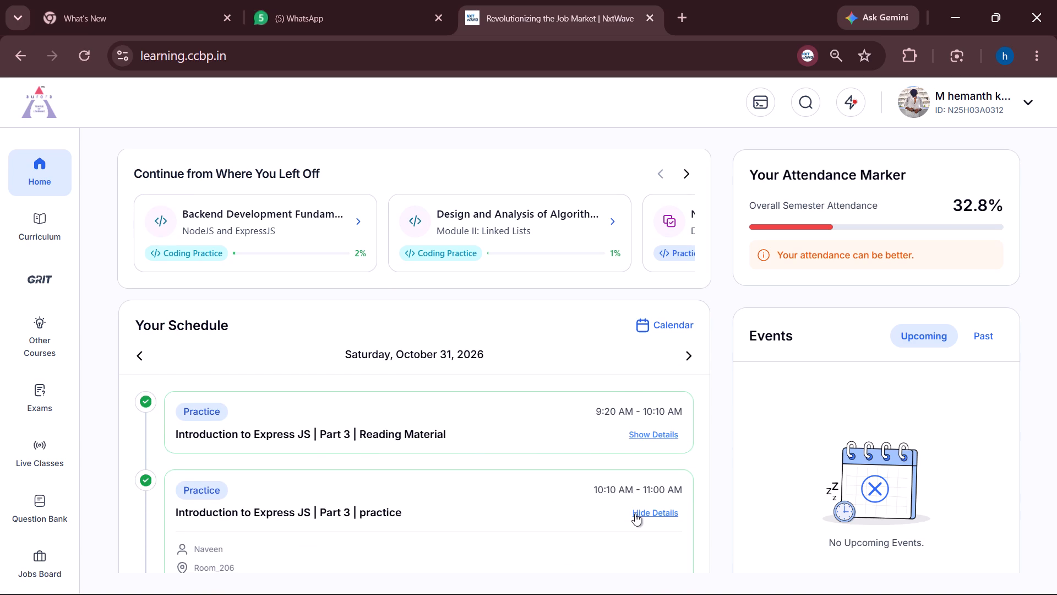
{"action": "scroll", "coordinate": [546, 453], "scroll_direction": "down", "scroll_amount": 2}
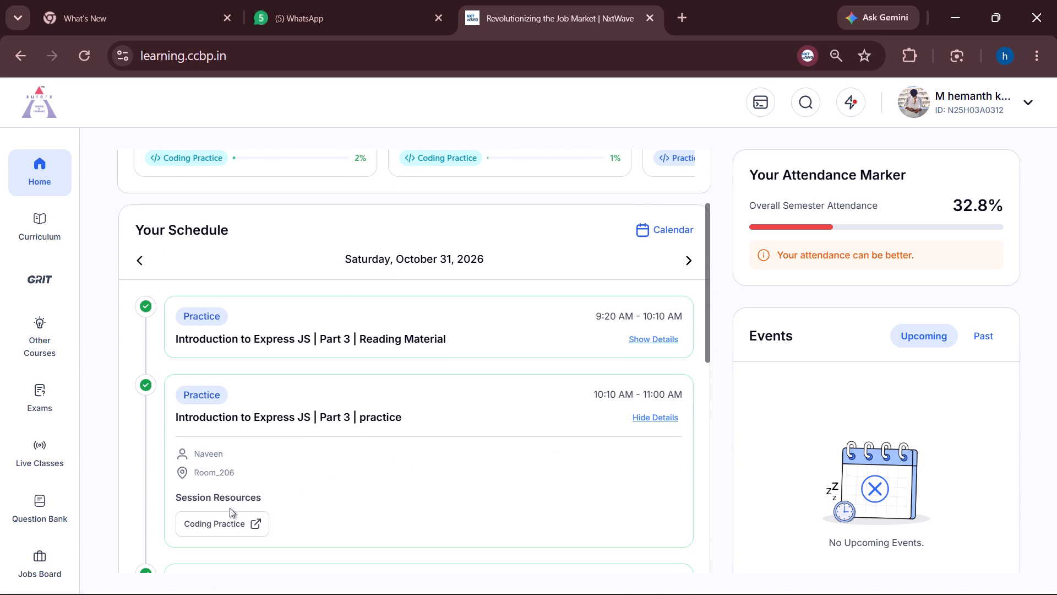
{"action": "left_click", "coordinate": [217, 518]}
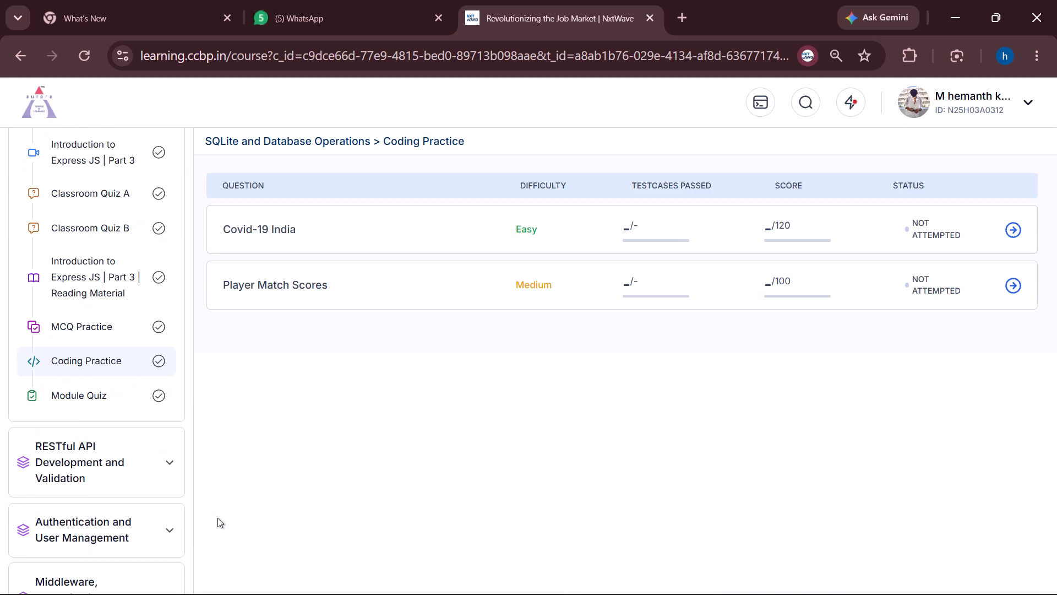
Go to the NodeJS and ExpressJS coding practice and preview the code of the "Date after 100 Days from Today" question.
{"action": "scroll", "coordinate": [12, 199], "scroll_direction": "up", "scroll_amount": 6}
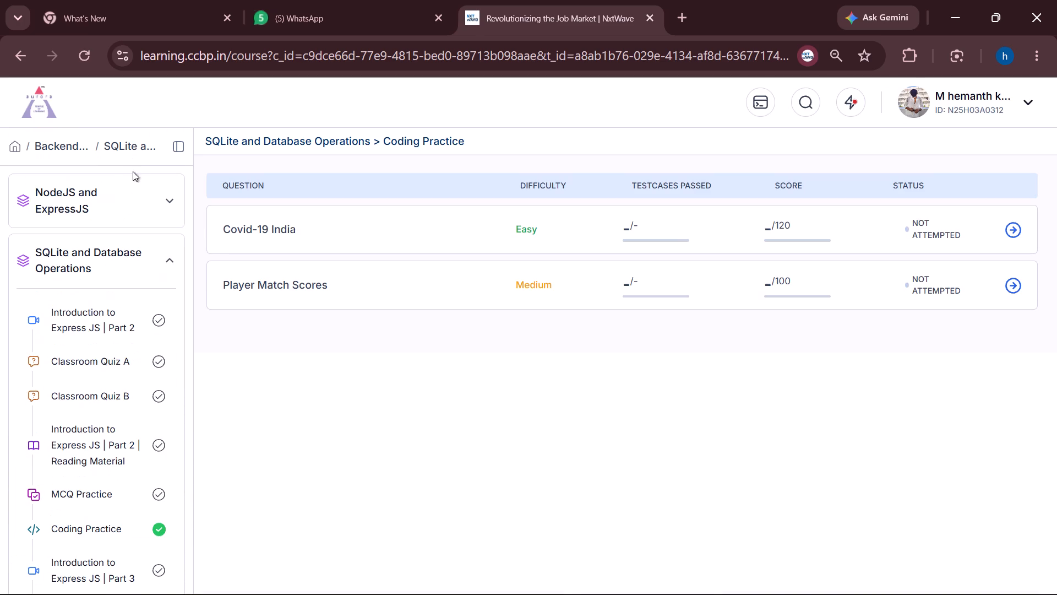
{"action": "left_click", "coordinate": [134, 189]}
{"action": "scroll", "coordinate": [98, 439], "scroll_direction": "down", "scroll_amount": 1}
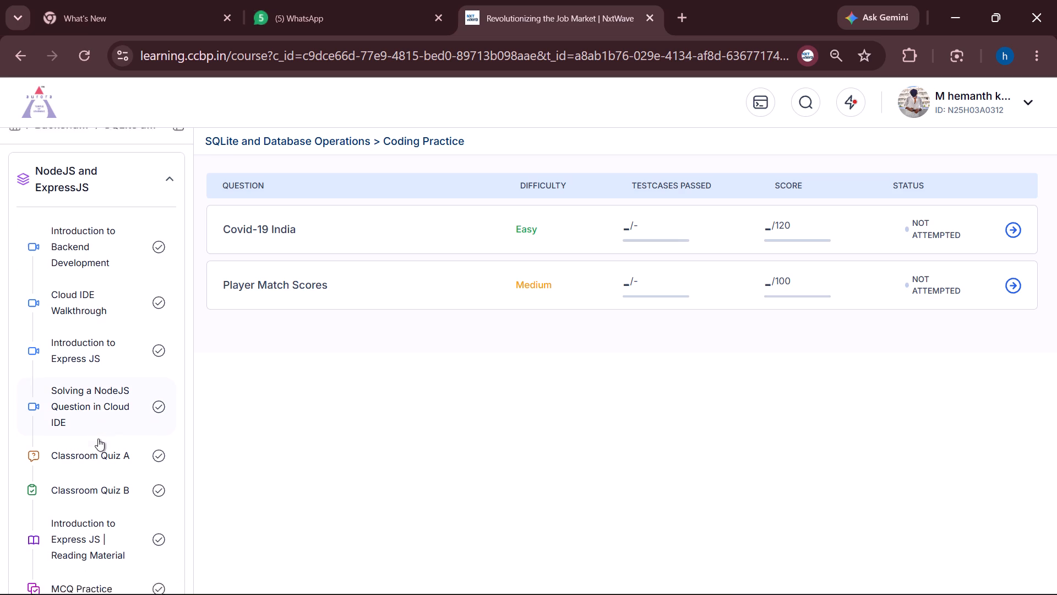
{"action": "scroll", "coordinate": [98, 439], "scroll_direction": "down", "scroll_amount": 2}
{"action": "left_click", "coordinate": [99, 507]}
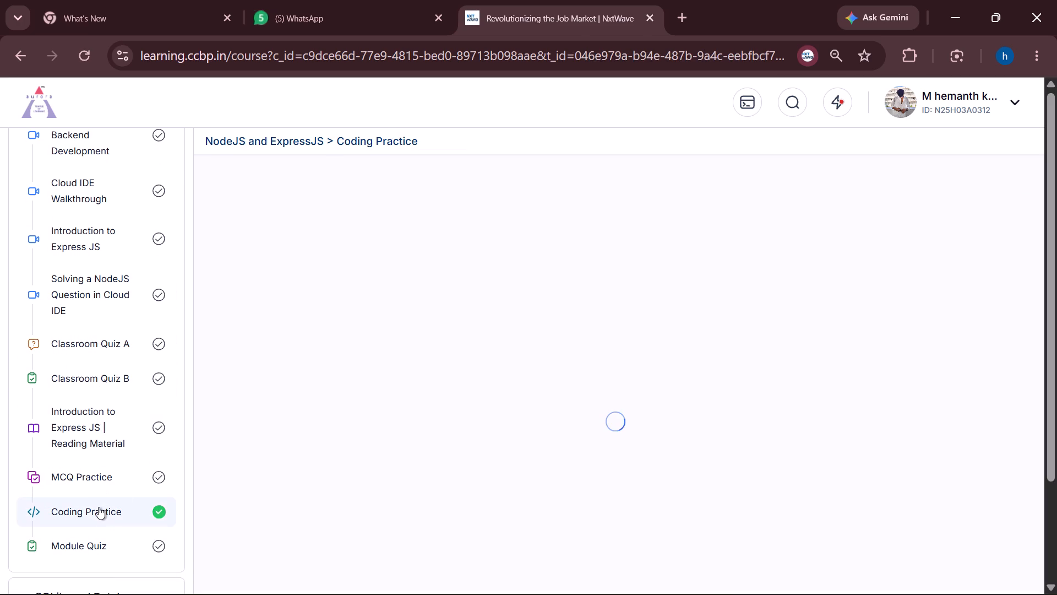
{"action": "left_click", "coordinate": [443, 221]}
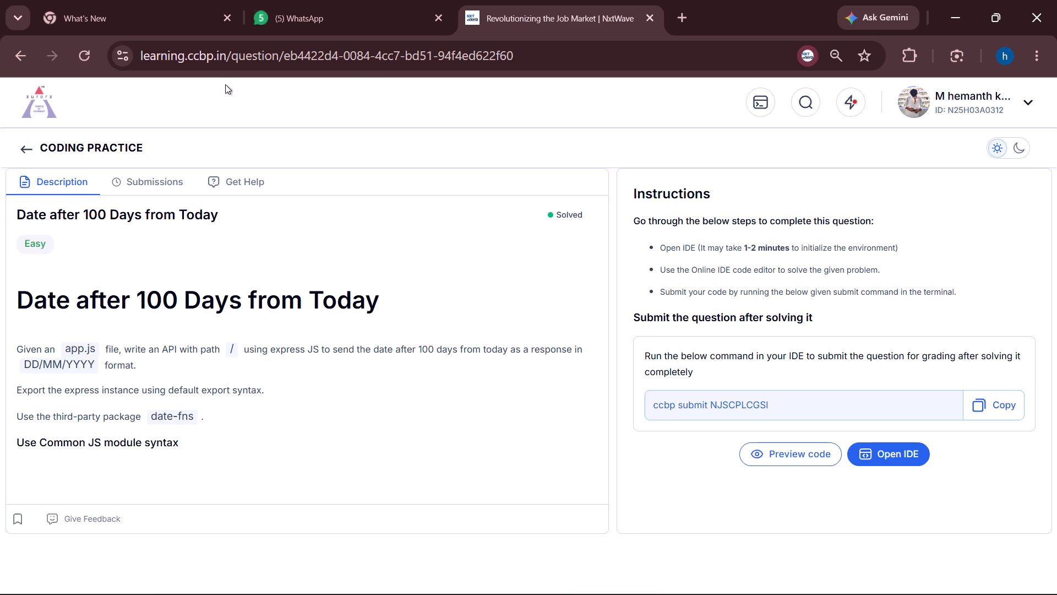
{"action": "left_click", "coordinate": [750, 448]}
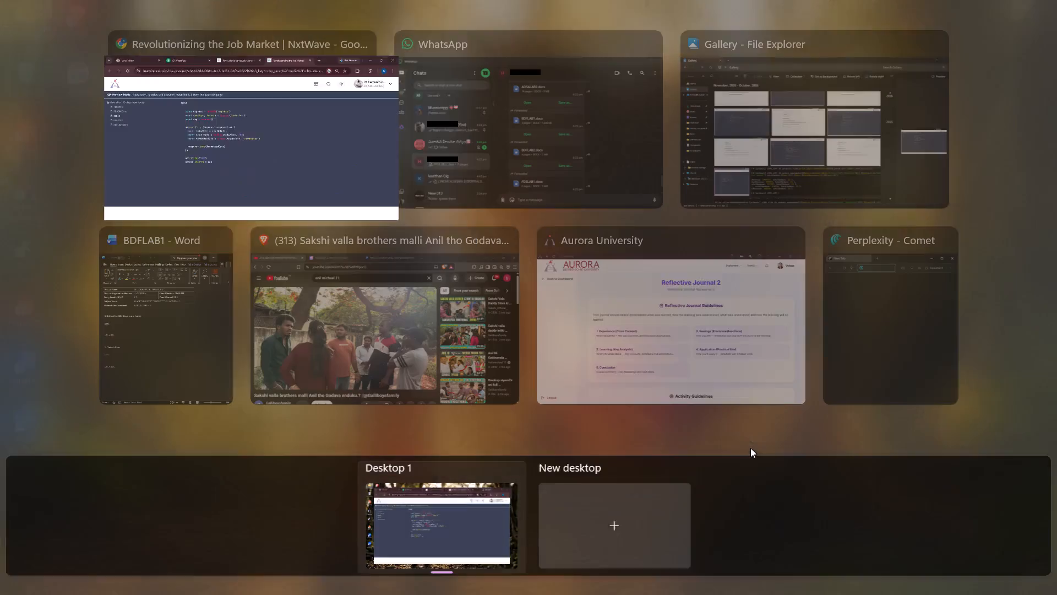
Reopen Screenshot 2026-11-01 184552.png from the Gallery, compare it side by side with the browser's code preview, and close the image.
{"action": "left_click", "coordinate": [744, 172]}
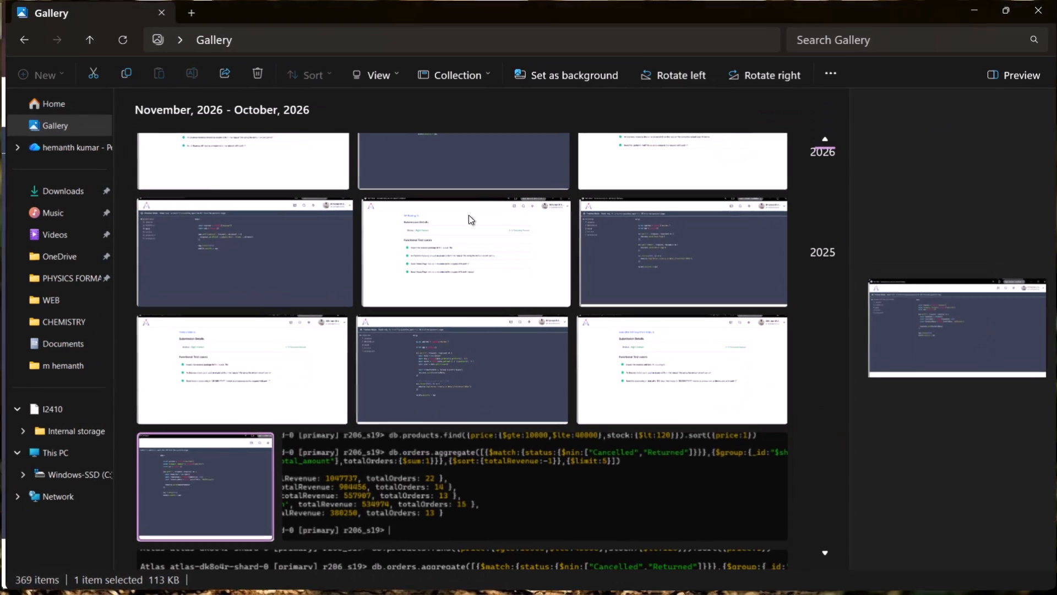
{"action": "double_click", "coordinate": [227, 500]}
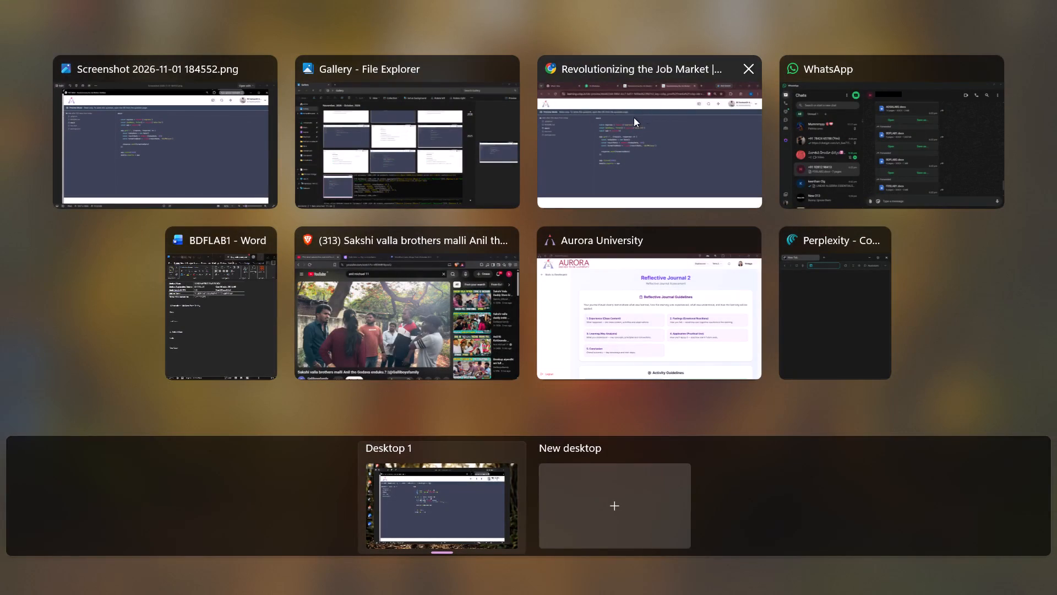
{"action": "left_click", "coordinate": [638, 149]}
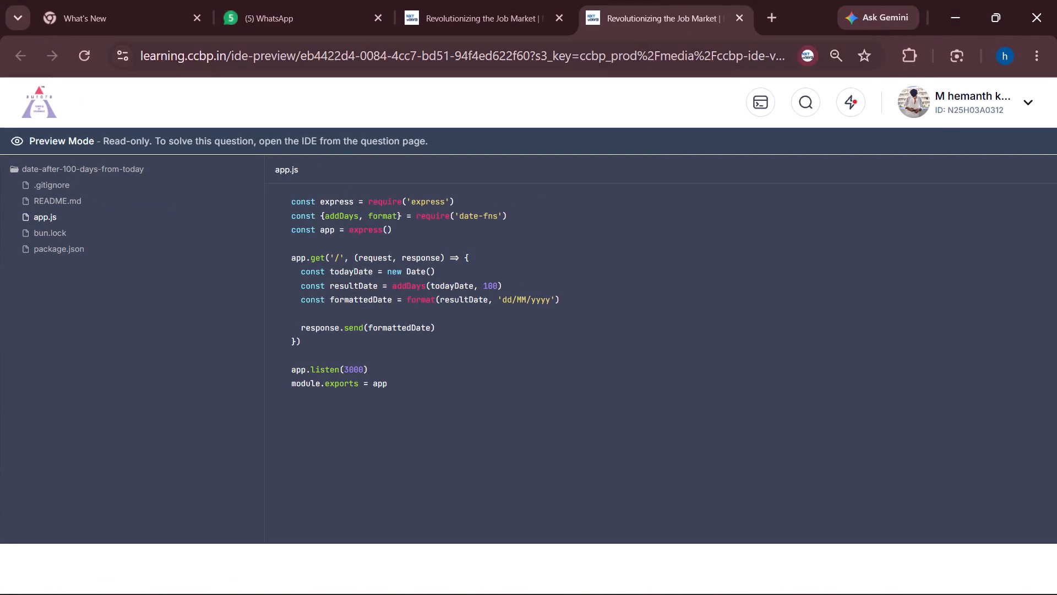
{"action": "left_click", "coordinate": [451, 124]}
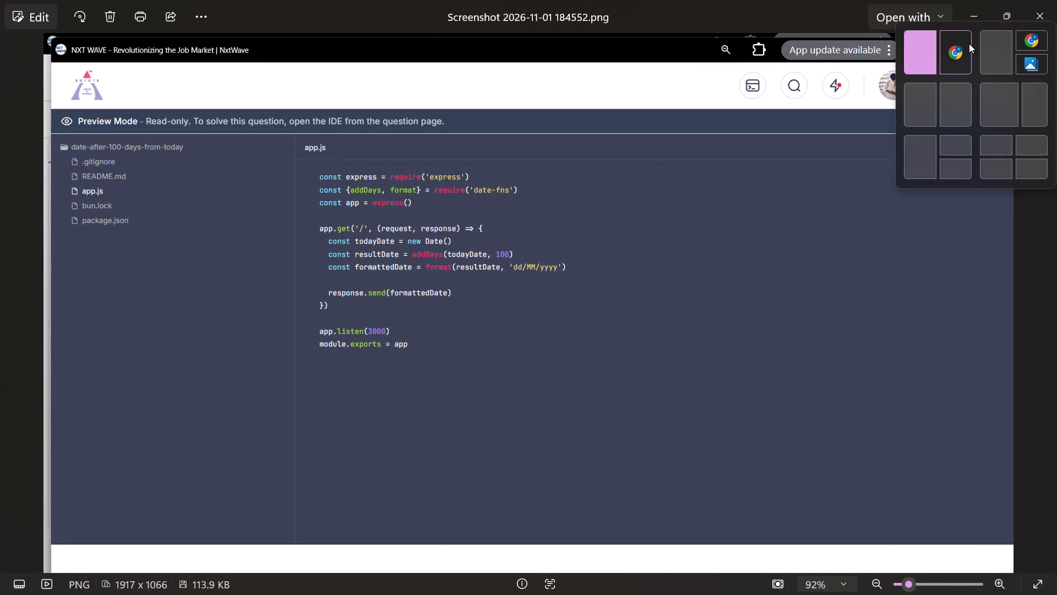
{"action": "left_click", "coordinate": [960, 55]}
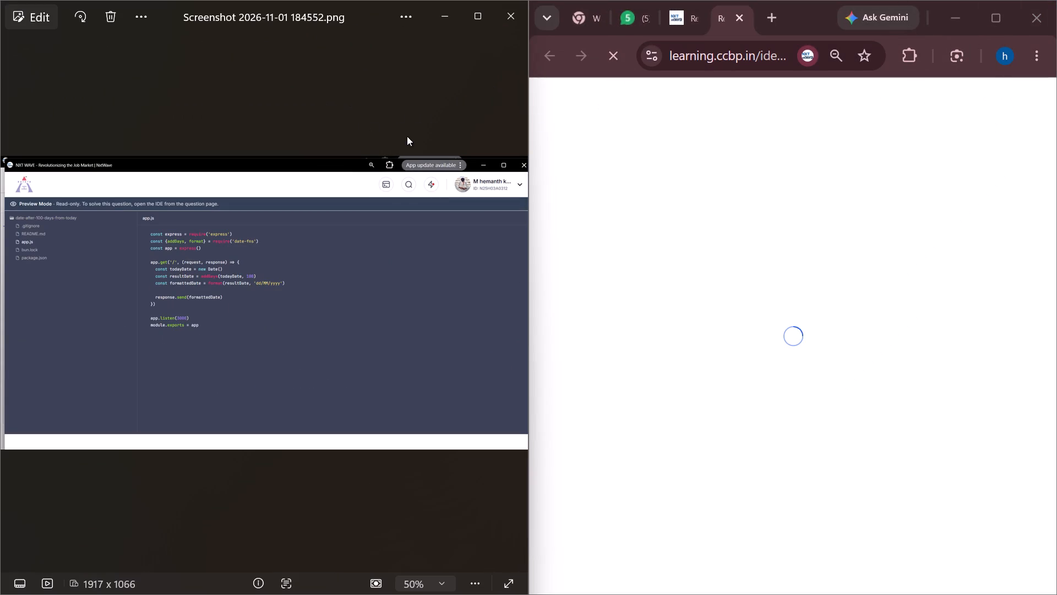
{"action": "left_click", "coordinate": [513, 23]}
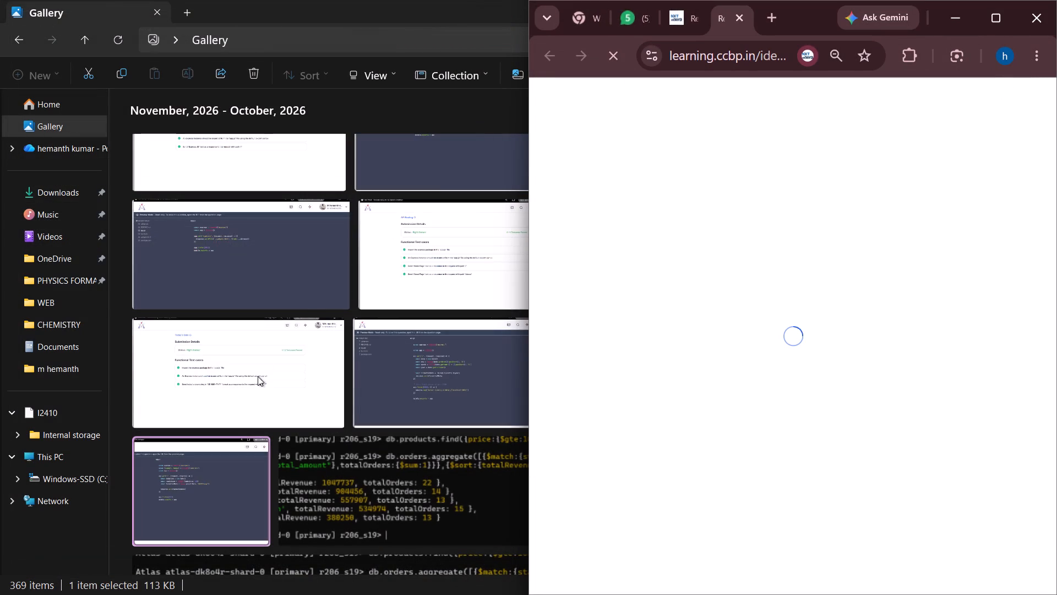
Close the browser window with the coding practice and code preview pages.
{"action": "left_click", "coordinate": [1049, 16]}
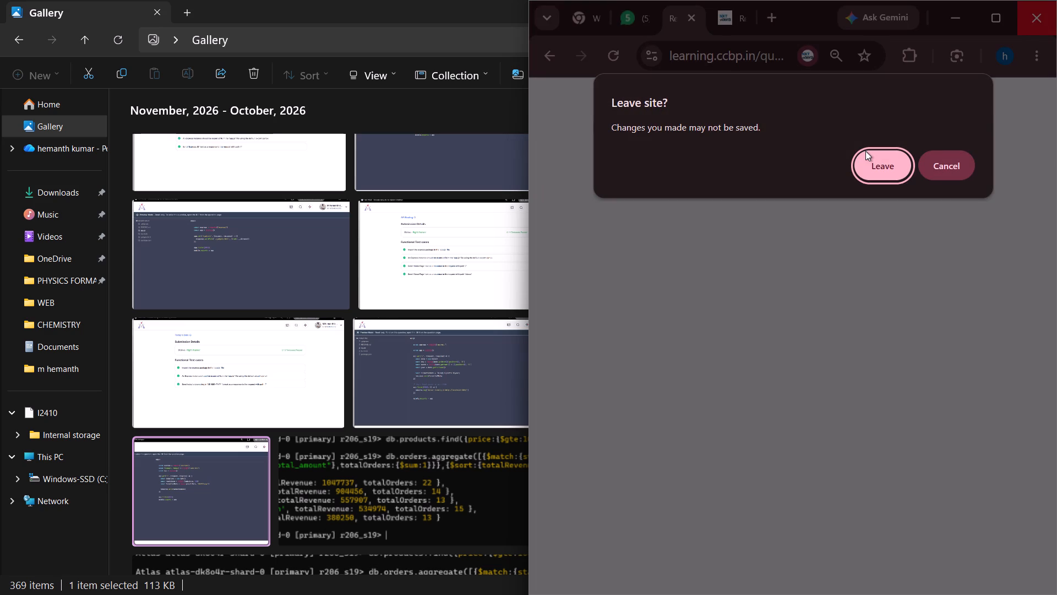
{"action": "left_click", "coordinate": [961, 160]}
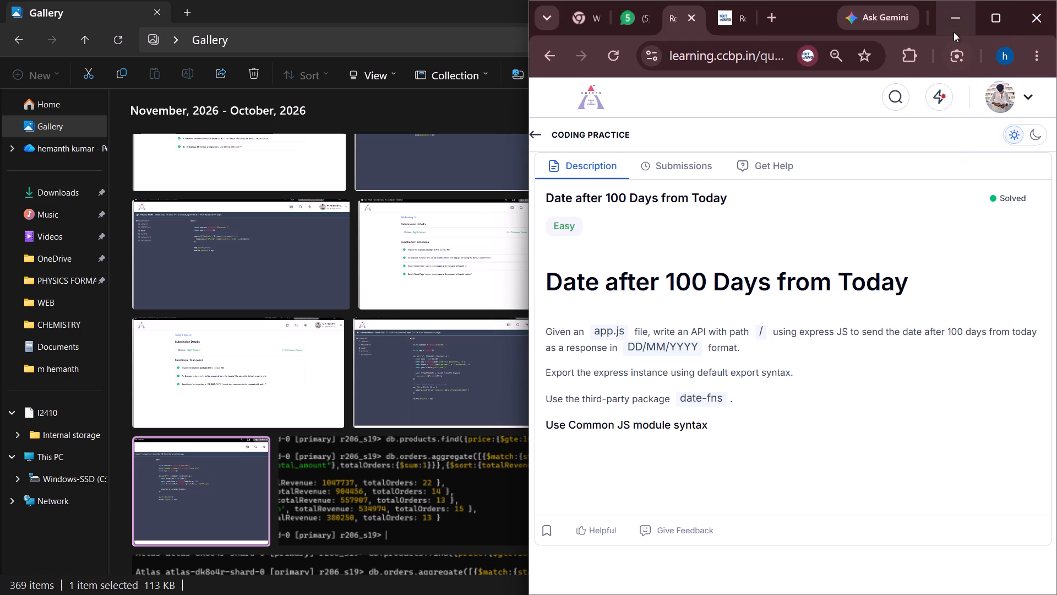
{"action": "left_click", "coordinate": [954, 32]}
{"action": "left_click", "coordinate": [881, 210]}
{"action": "left_click", "coordinate": [1025, 19]}
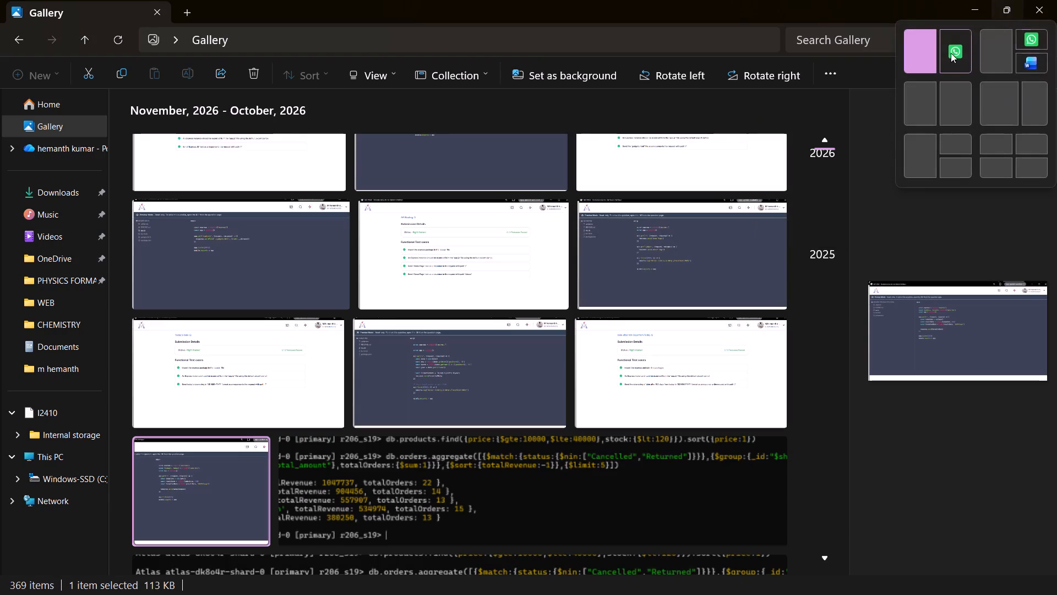
Fit the Gallery window into half the screen beside a second window.
{"action": "left_click", "coordinate": [948, 53]}
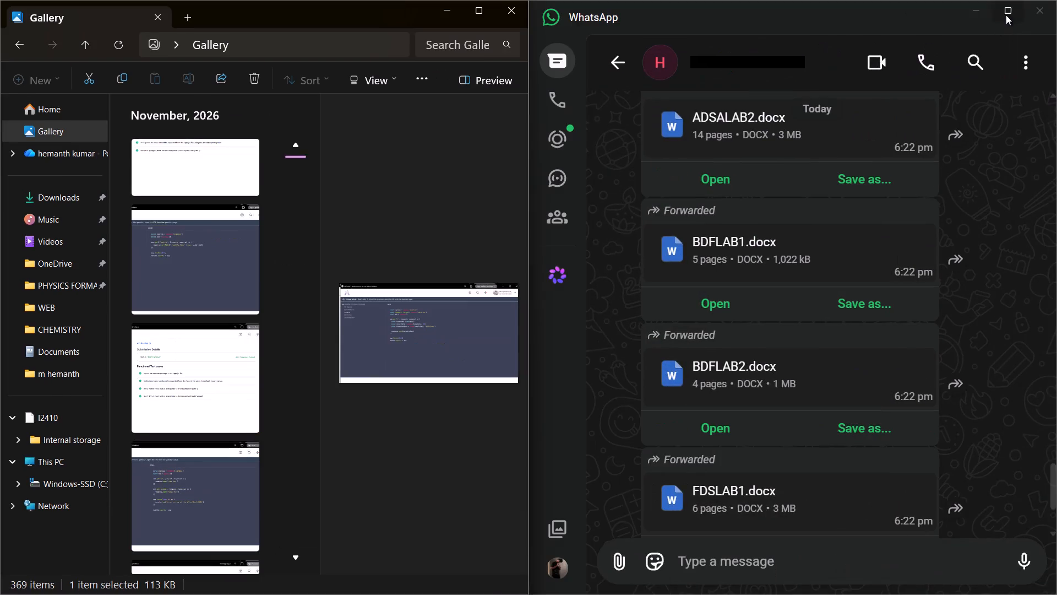
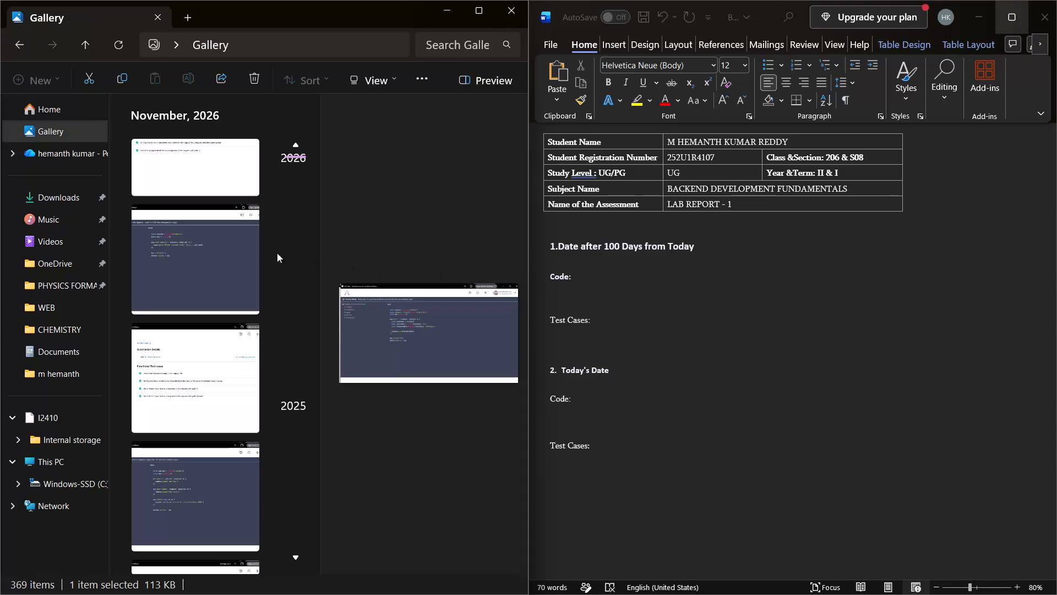
Copy the "Date after 100 Days from Today" code screenshot from the Gallery and paste it under Code in section 1 of the report.
{"action": "scroll", "coordinate": [216, 404], "scroll_direction": "down", "scroll_amount": 5}
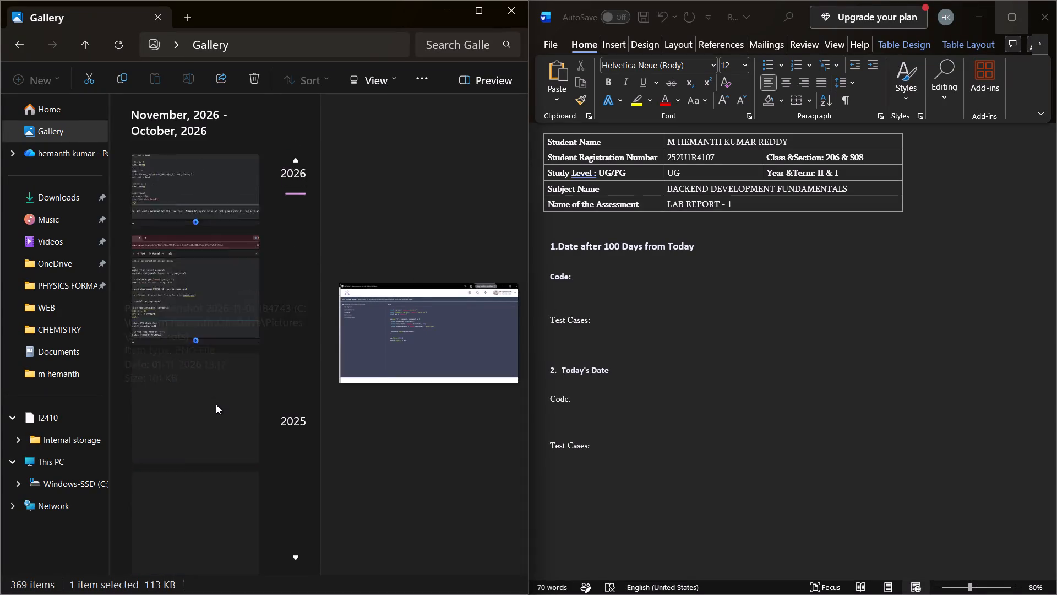
{"action": "scroll", "coordinate": [216, 404], "scroll_direction": "down", "scroll_amount": 3}
{"action": "scroll", "coordinate": [216, 404], "scroll_direction": "up", "scroll_amount": 4}
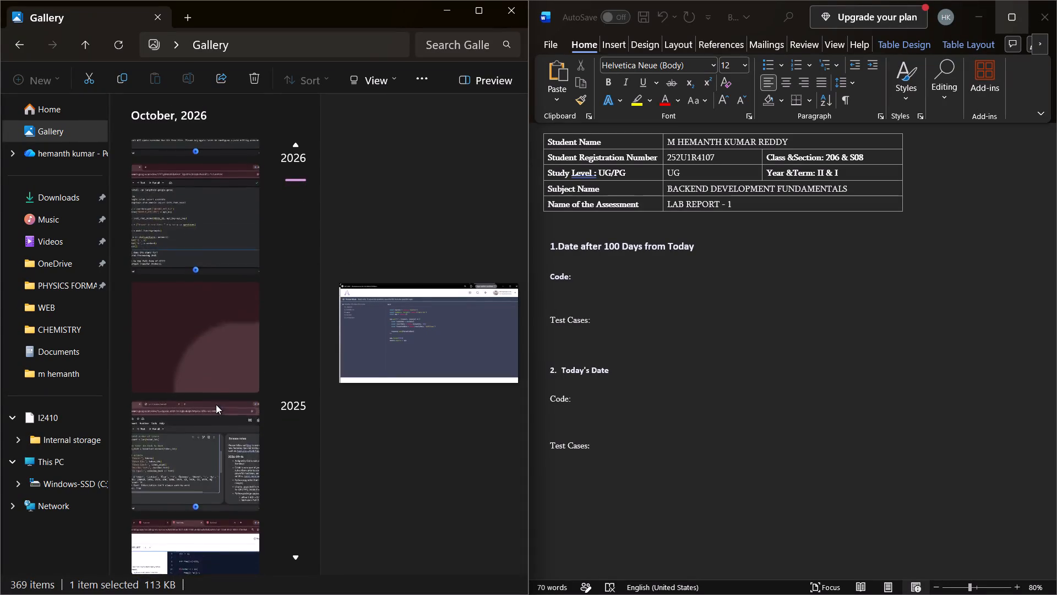
{"action": "scroll", "coordinate": [216, 404], "scroll_direction": "up", "scroll_amount": 5}
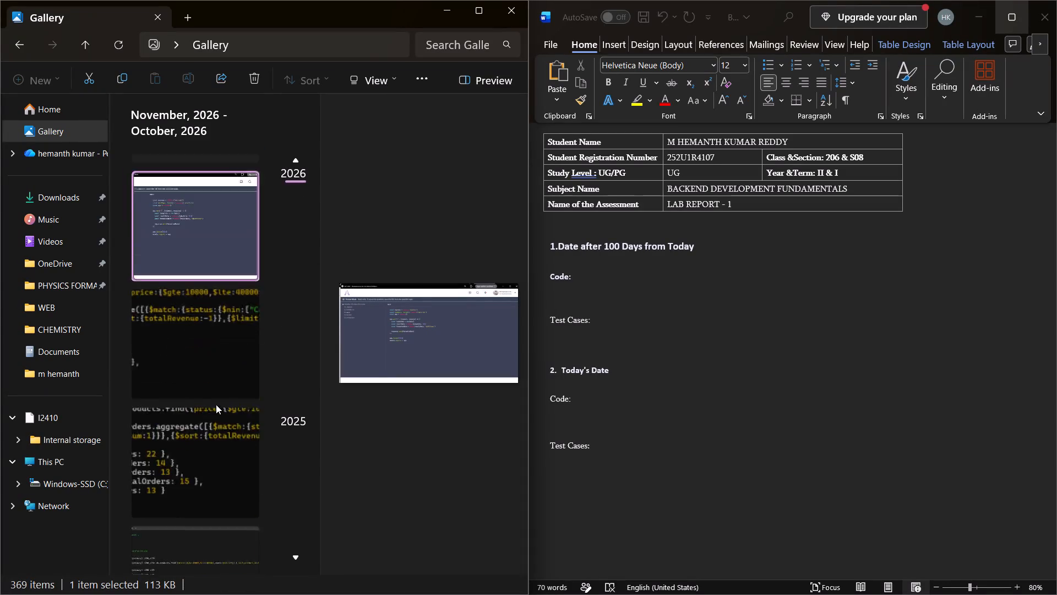
{"action": "right_click", "coordinate": [198, 387]}
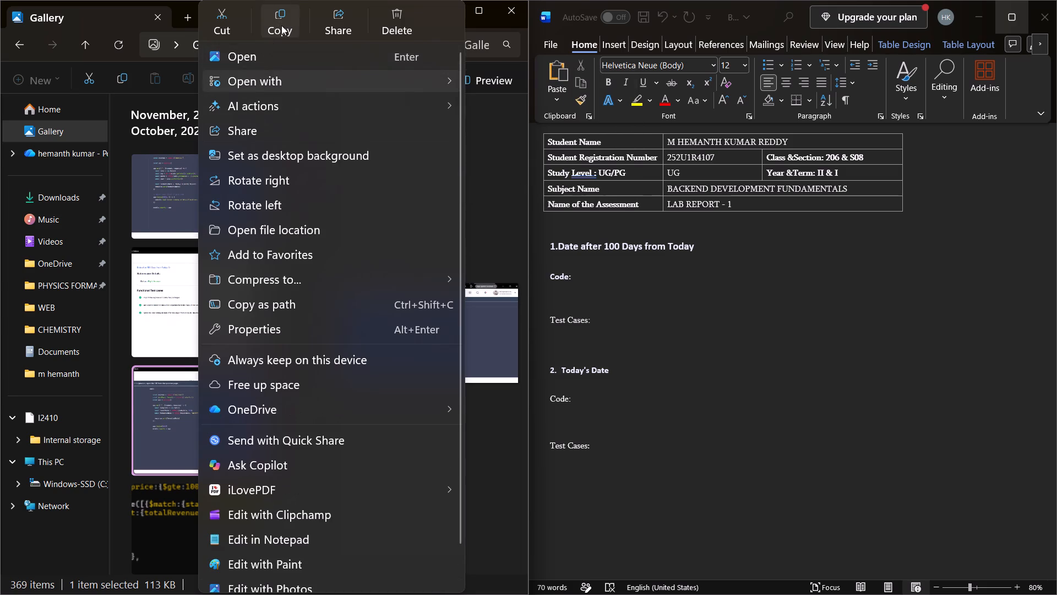
{"action": "left_click", "coordinate": [281, 25]}
{"action": "left_click", "coordinate": [569, 284]}
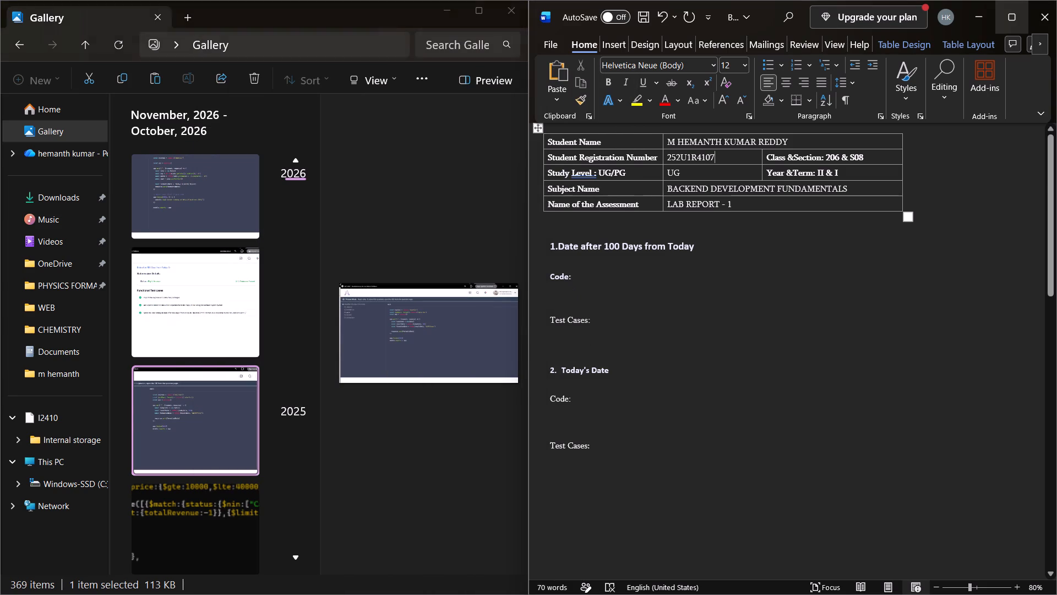
{"action": "left_click", "coordinate": [563, 291]}
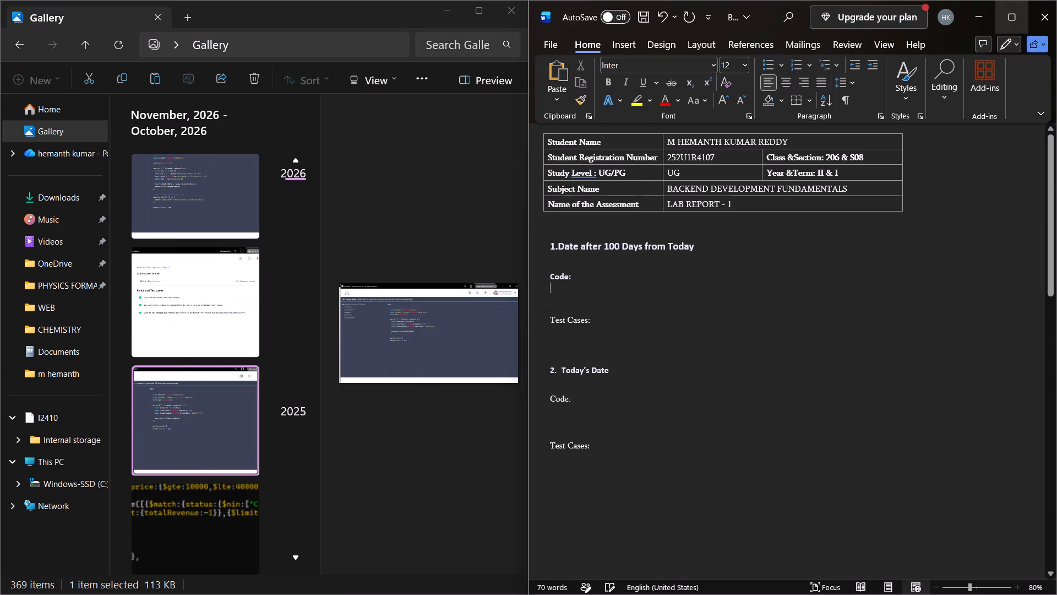
{"action": "key", "text": "ctrl+v"}
Copy the test-case screenshot just above that code image in the Gallery and paste it under Test Cases in section 1.
{"action": "scroll", "coordinate": [681, 253], "scroll_direction": "down", "scroll_amount": 1}
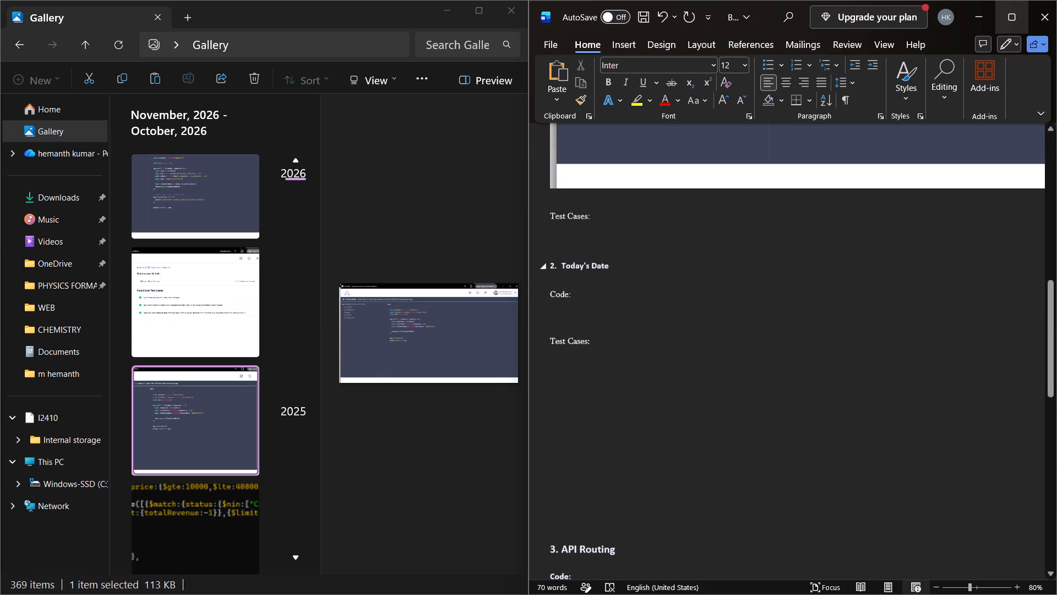
{"action": "right_click", "coordinate": [208, 318]}
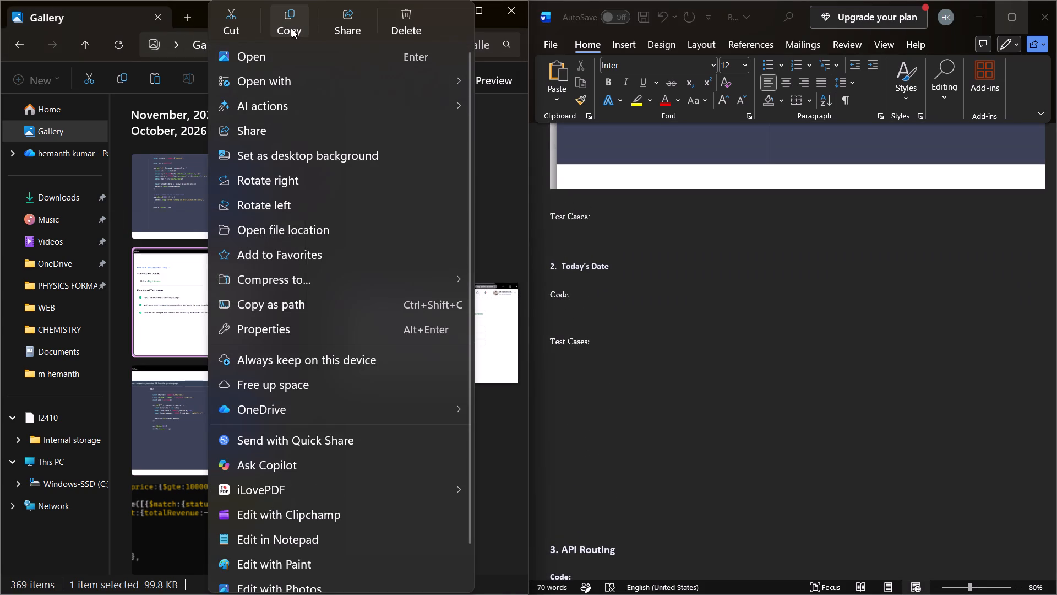
{"action": "left_click", "coordinate": [292, 29]}
{"action": "left_click", "coordinate": [580, 240]}
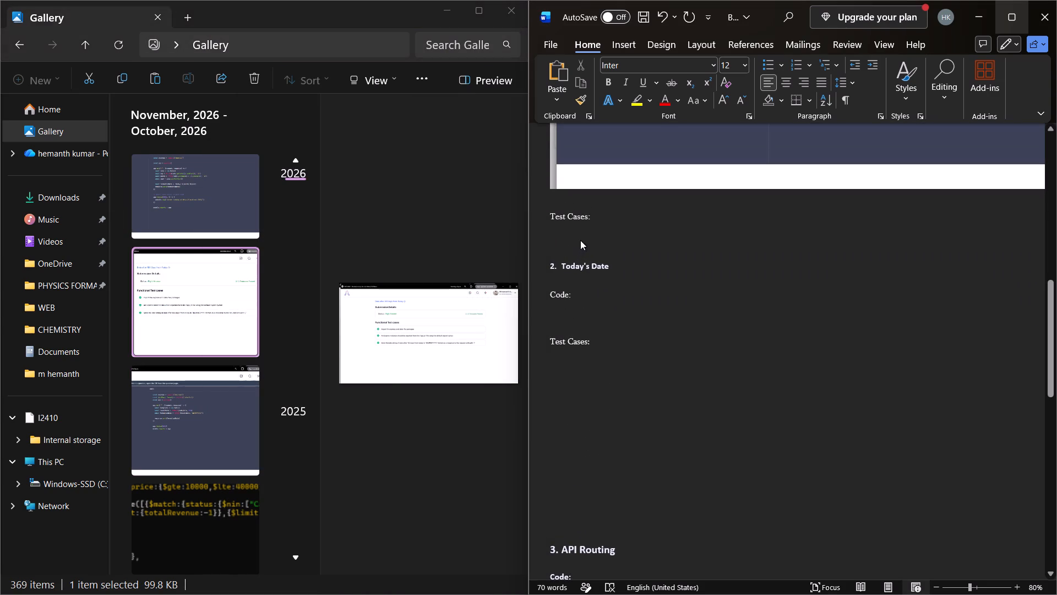
{"action": "left_click", "coordinate": [573, 234]}
{"action": "key", "text": "ctrl+v"}
{"action": "scroll", "coordinate": [573, 234], "scroll_direction": "down", "scroll_amount": 1}
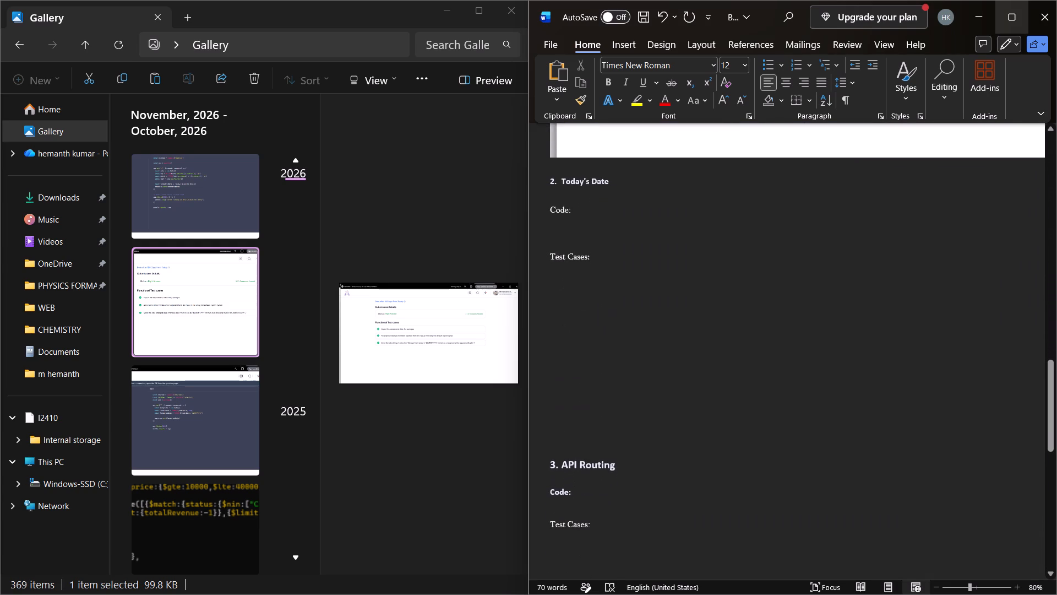
{"action": "scroll", "coordinate": [573, 234], "scroll_direction": "down", "scroll_amount": 1}
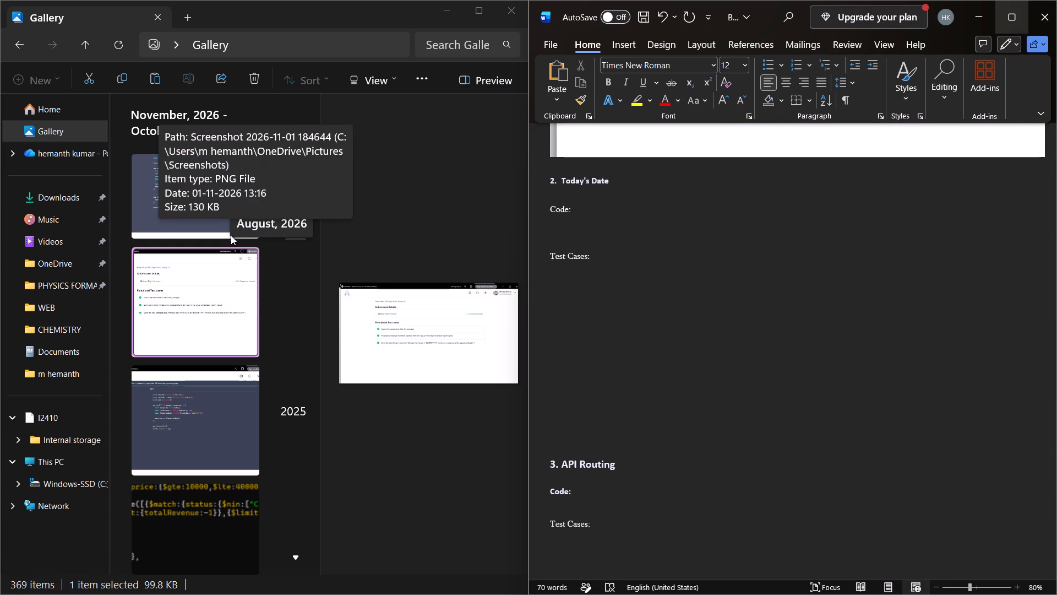
{"action": "left_click", "coordinate": [270, 258]}
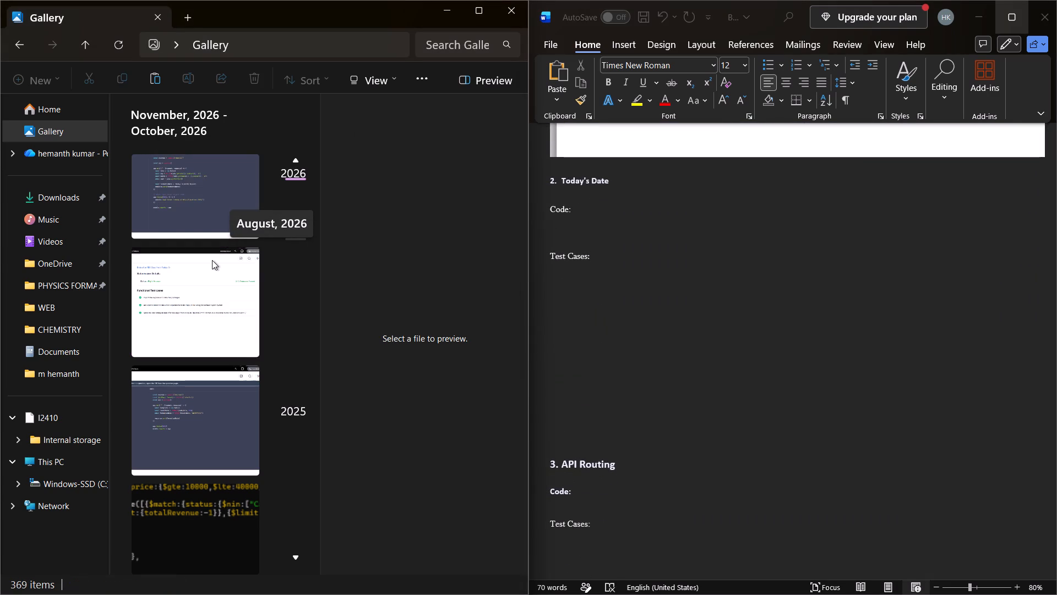
{"action": "scroll", "coordinate": [212, 260], "scroll_direction": "up", "scroll_amount": 2}
{"action": "right_click", "coordinate": [212, 260]}
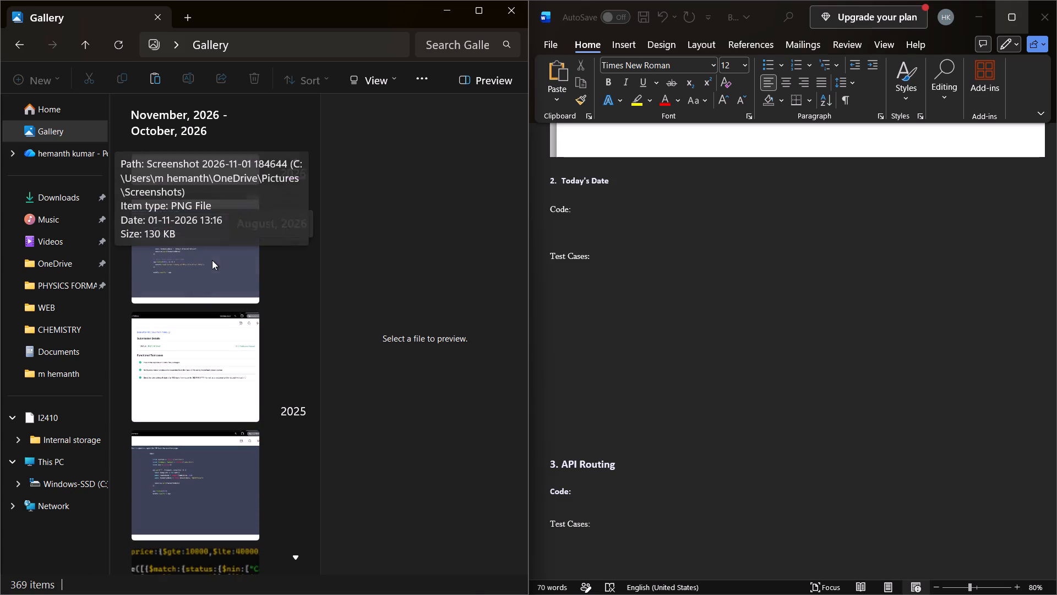
{"action": "left_click", "coordinate": [301, 33]}
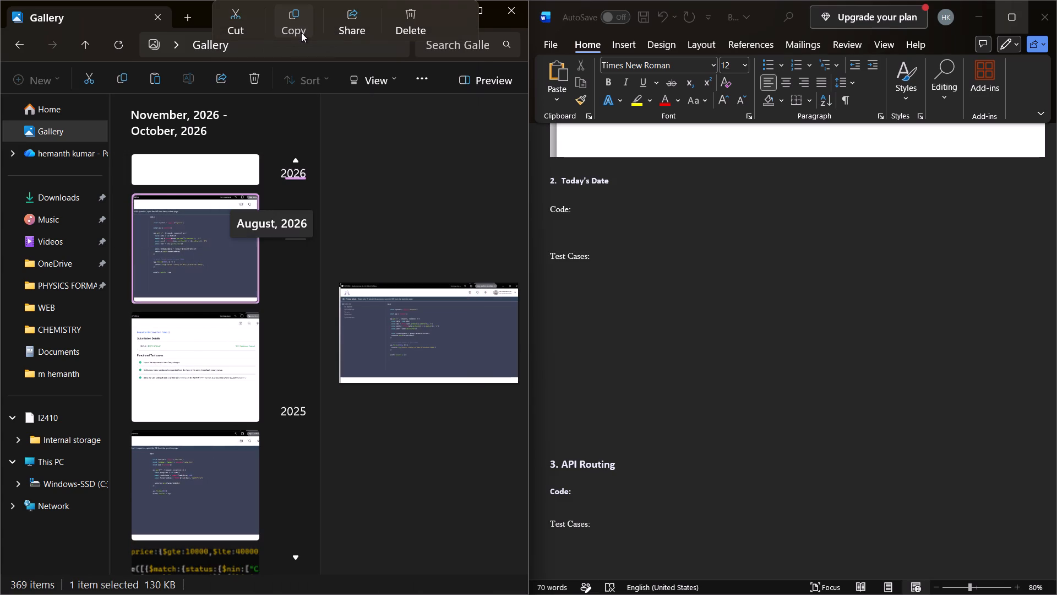
{"action": "left_click", "coordinate": [573, 221]}
{"action": "left_click", "coordinate": [562, 222]}
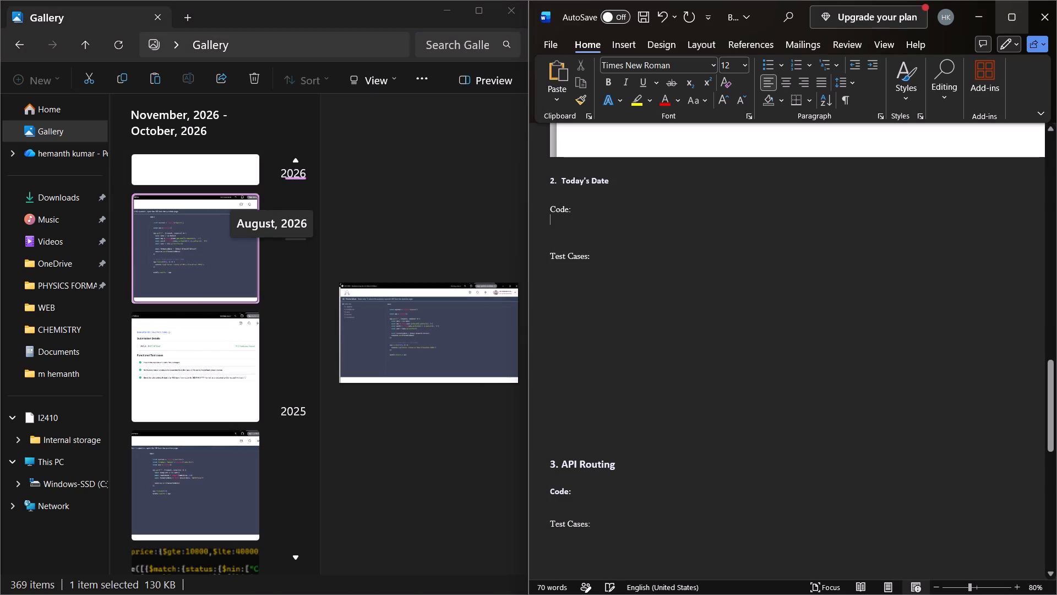
{"action": "key", "text": "ctrl+v"}
Copy the test-case screenshot just above the todays-day code image in the Gallery and paste it under Test Cases in section 2.
{"action": "scroll", "coordinate": [562, 222], "scroll_direction": "down", "scroll_amount": 1}
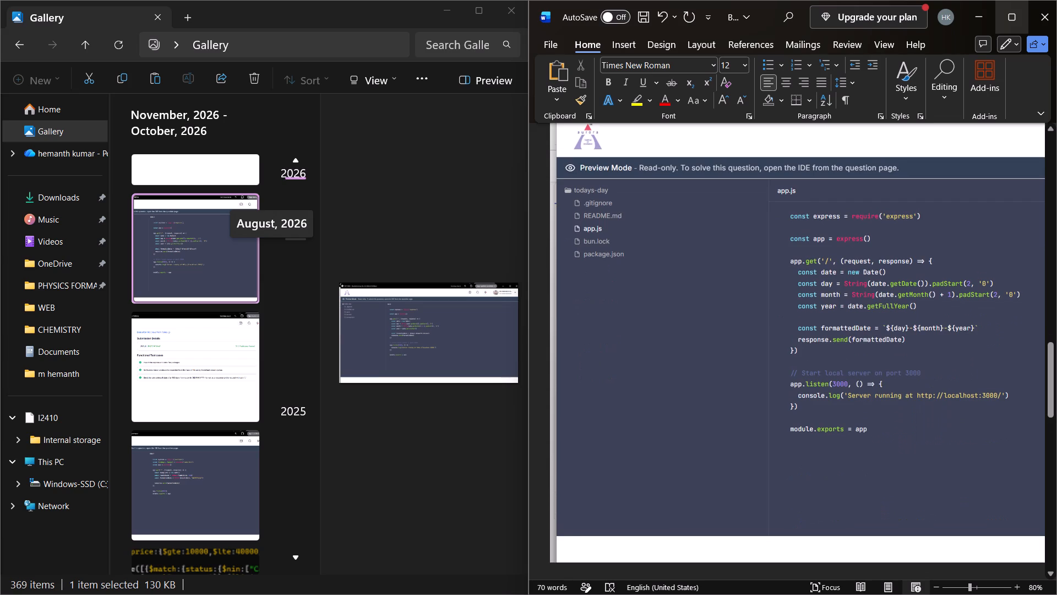
{"action": "scroll", "coordinate": [562, 222], "scroll_direction": "down", "scroll_amount": 1}
{"action": "scroll", "coordinate": [202, 222], "scroll_direction": "up", "scroll_amount": 1}
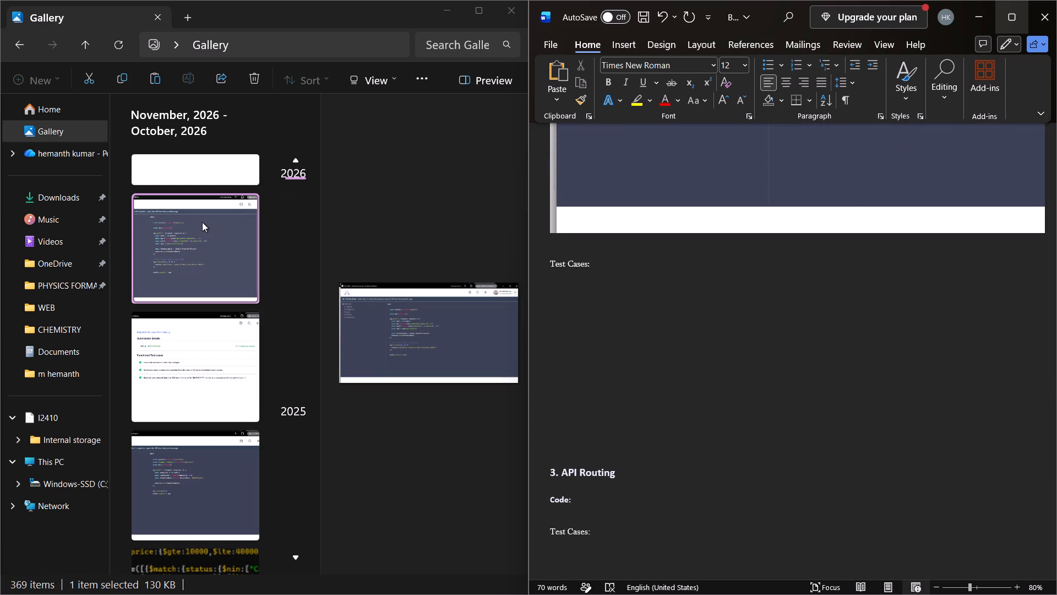
{"action": "scroll", "coordinate": [202, 222], "scroll_direction": "up", "scroll_amount": 2}
{"action": "right_click", "coordinate": [202, 222]}
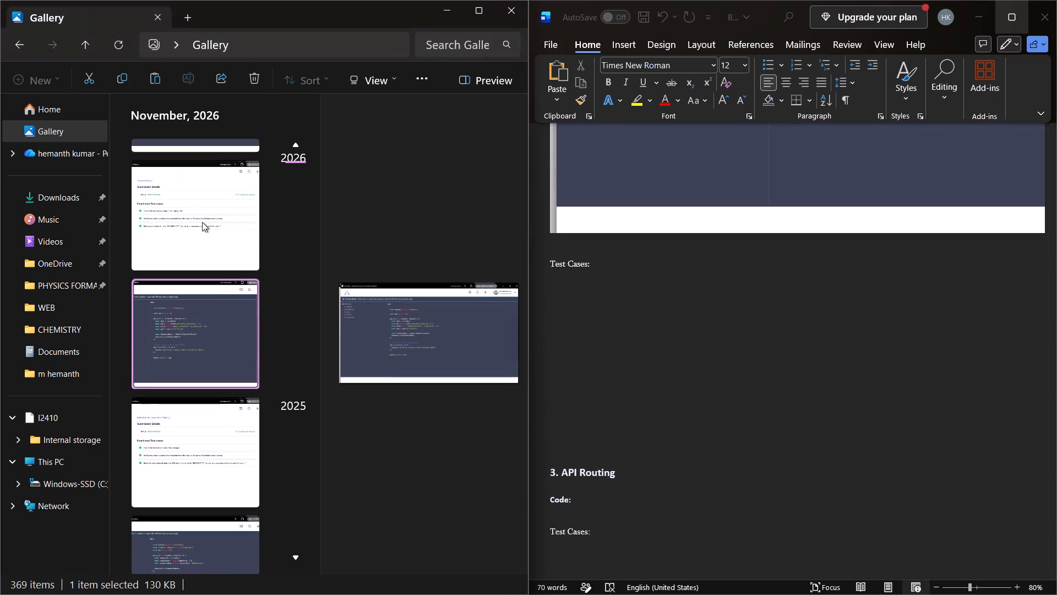
{"action": "left_click", "coordinate": [290, 13]}
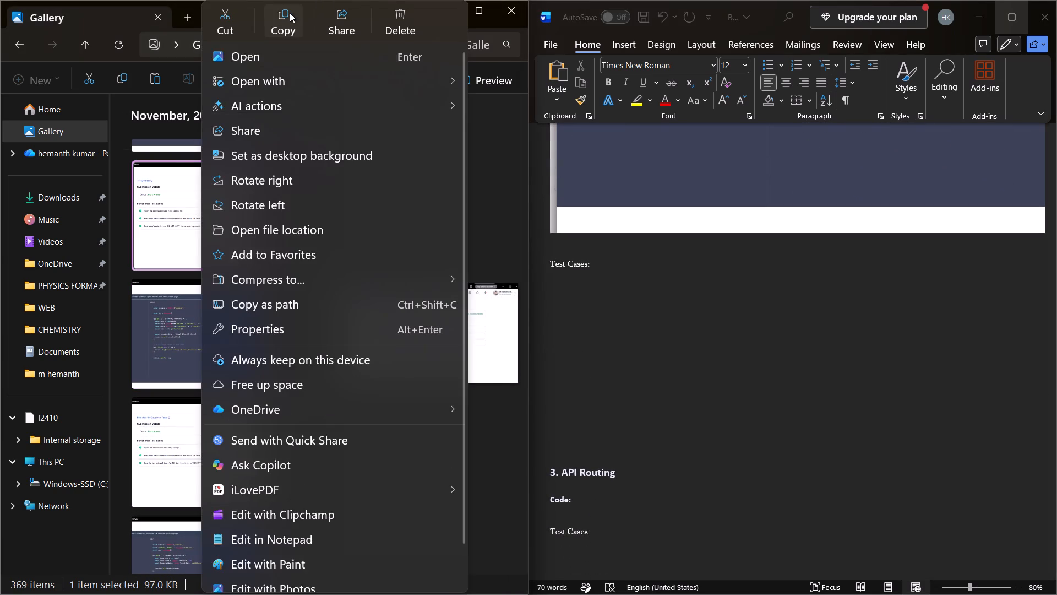
{"action": "left_click", "coordinate": [585, 293]}
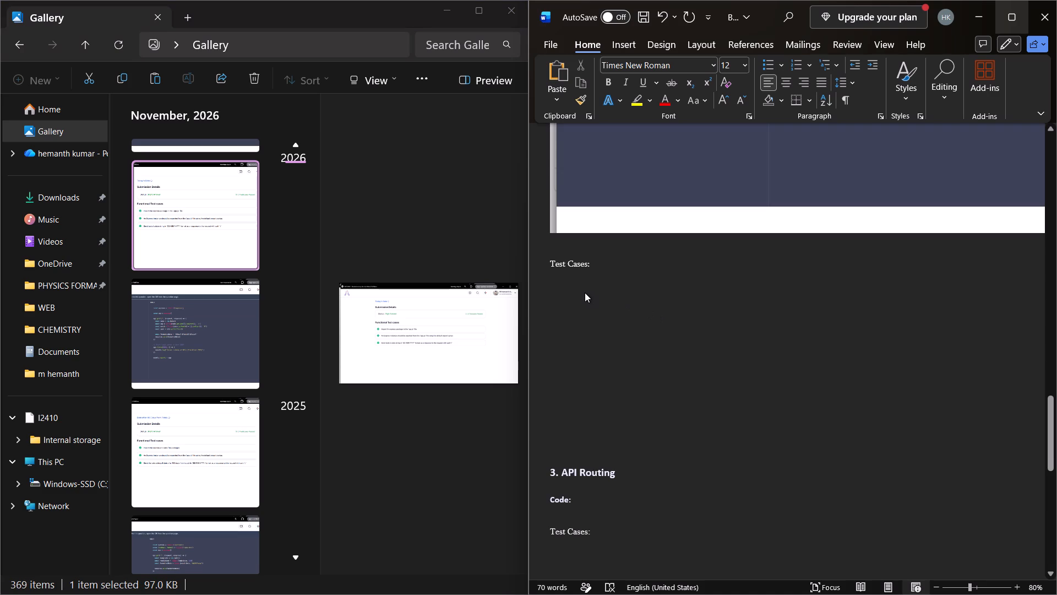
{"action": "left_click", "coordinate": [564, 283]}
{"action": "key", "text": "ctrl+v"}
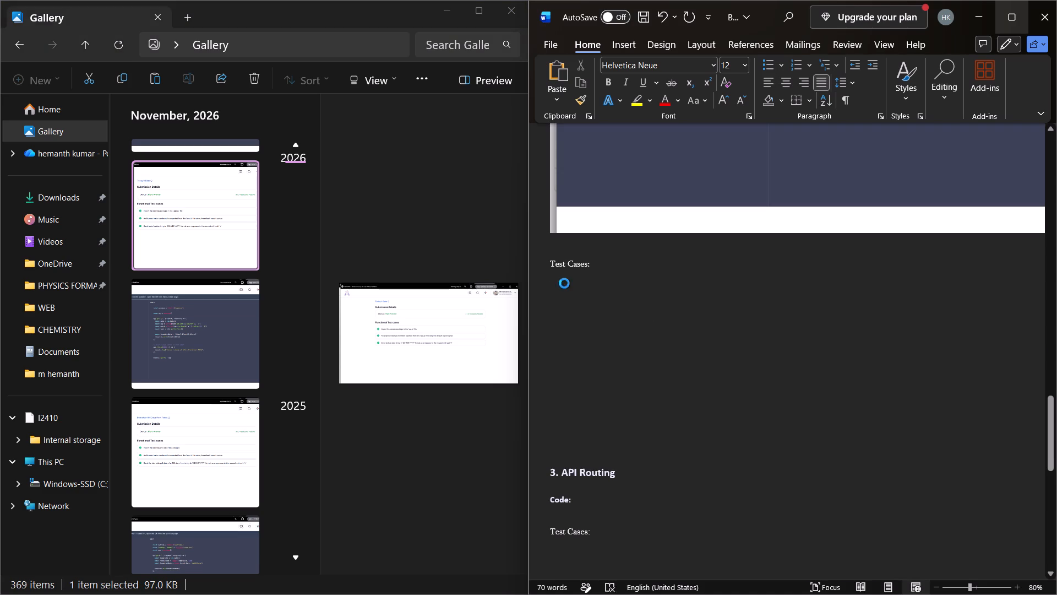
{"action": "scroll", "coordinate": [564, 283], "scroll_direction": "down", "scroll_amount": 1}
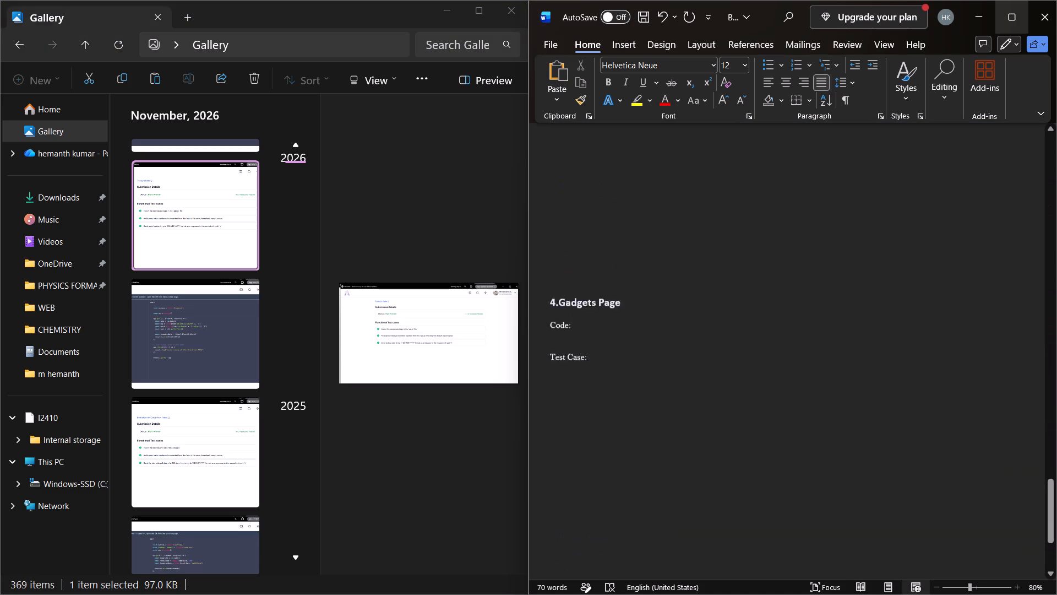
{"action": "scroll", "coordinate": [564, 283], "scroll_direction": "down", "scroll_amount": 1}
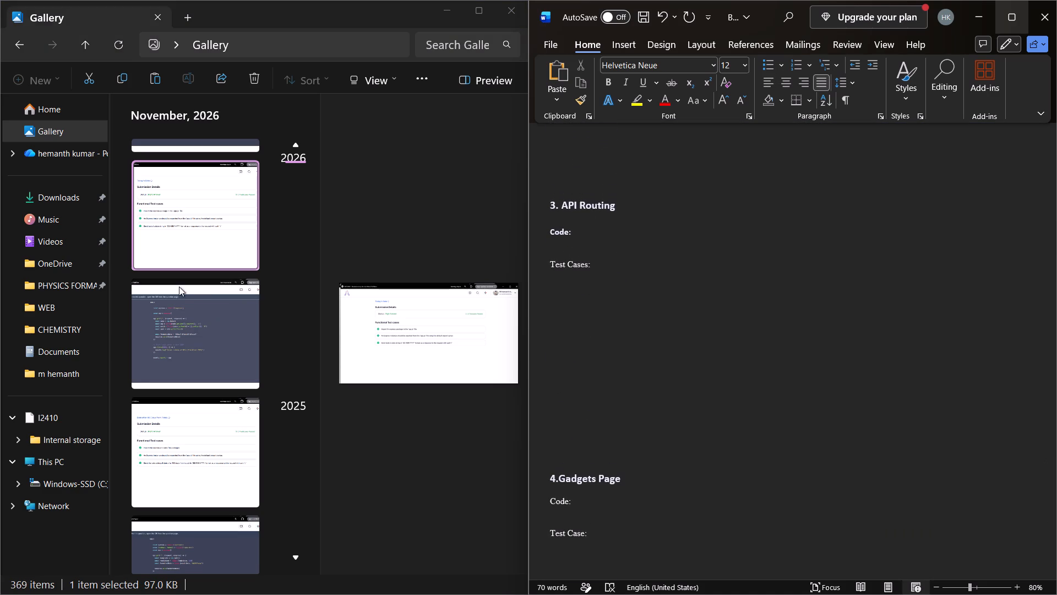
{"action": "scroll", "coordinate": [179, 286], "scroll_direction": "up", "scroll_amount": 1}
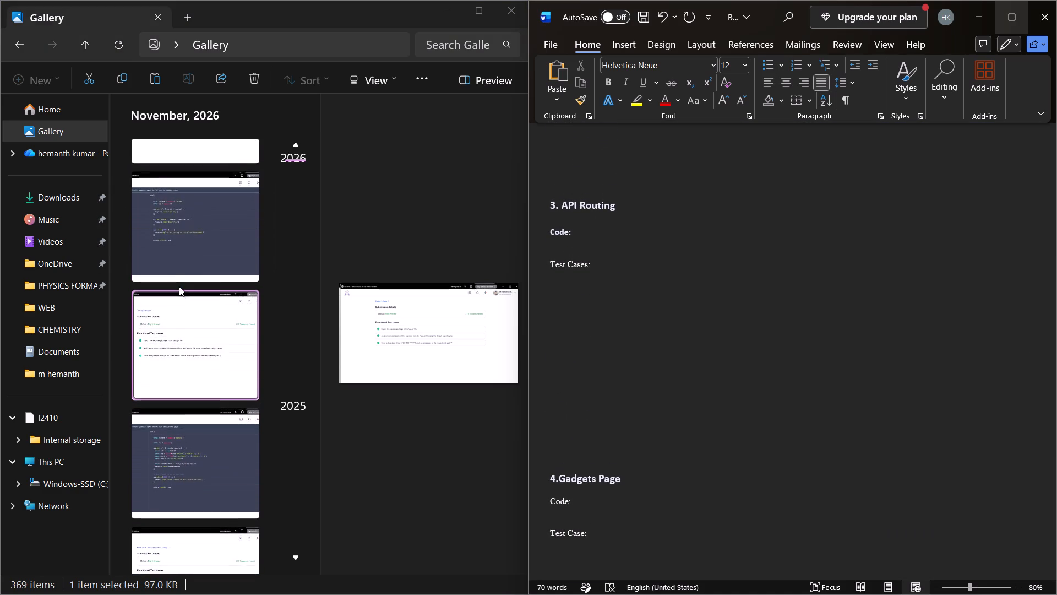
{"action": "scroll", "coordinate": [179, 286], "scroll_direction": "up", "scroll_amount": 1}
{"action": "right_click", "coordinate": [206, 241]}
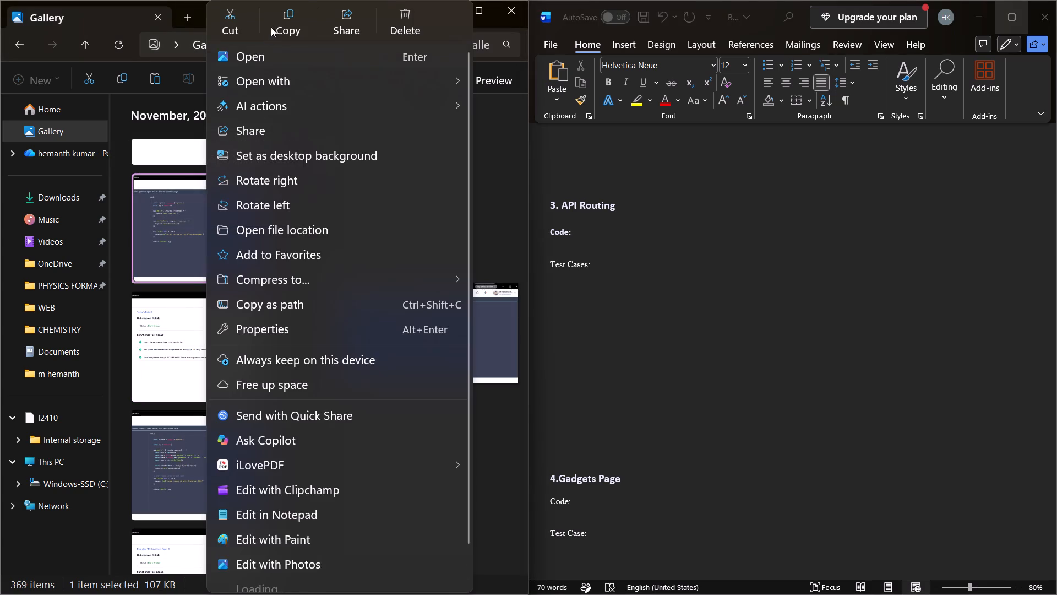
{"action": "left_click", "coordinate": [280, 20]}
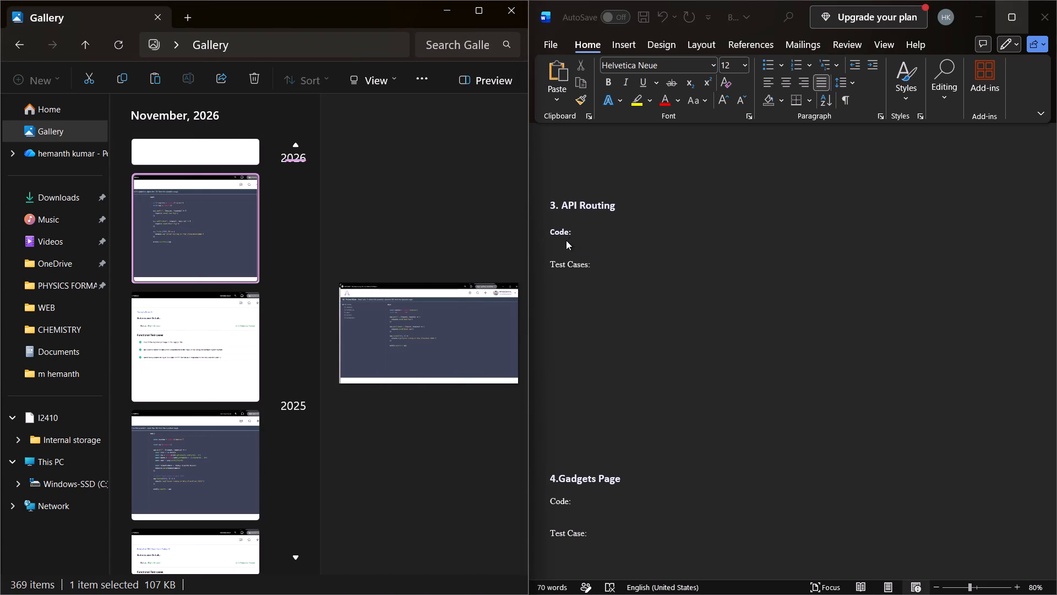
{"action": "left_click", "coordinate": [566, 240]}
{"action": "left_click", "coordinate": [557, 242]}
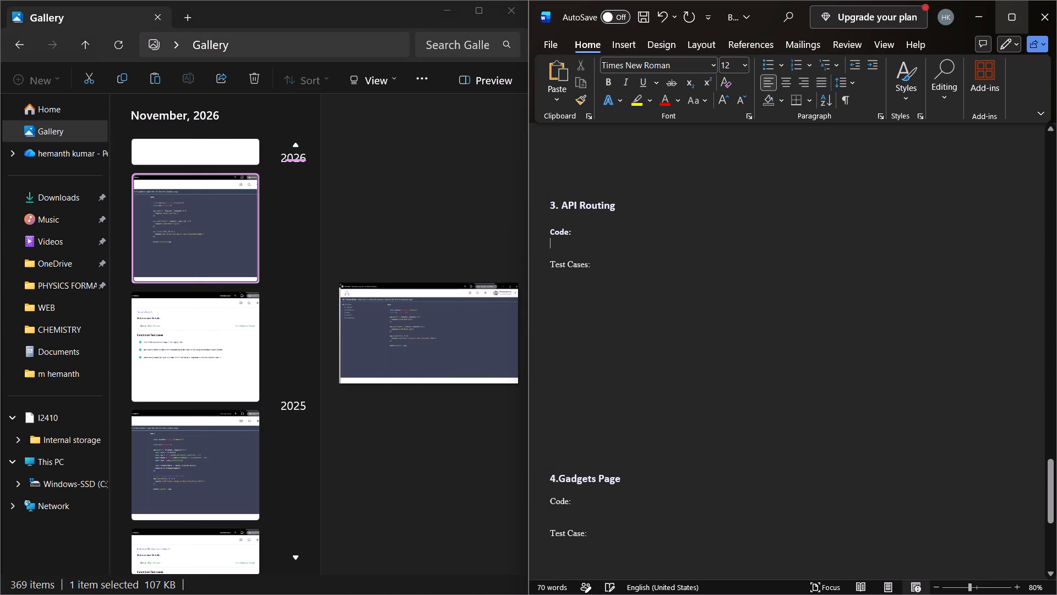
{"action": "key", "text": "ctrl+v"}
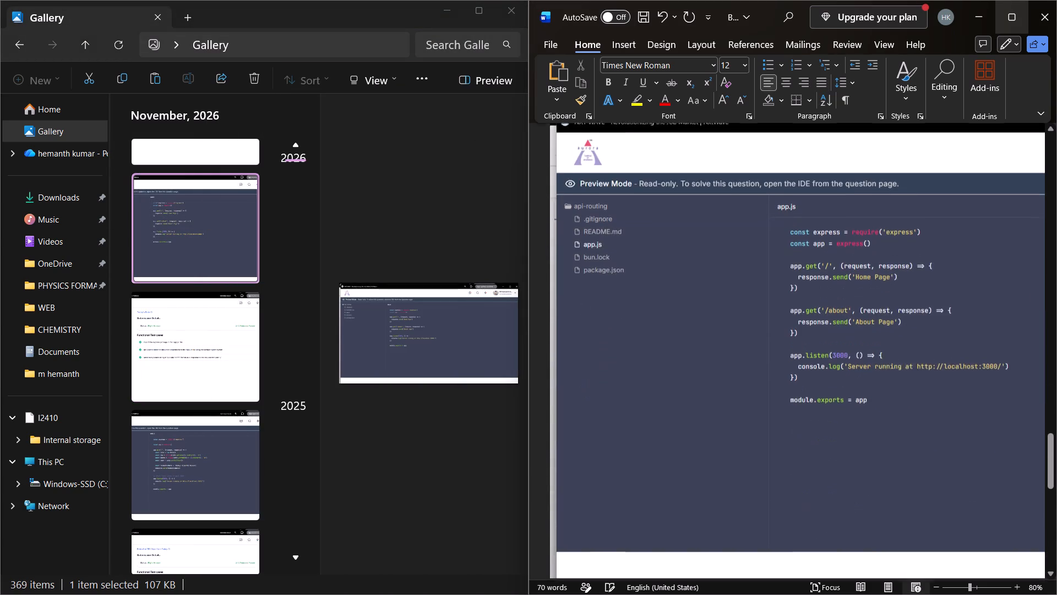
Copy the test-case screenshot just above the api-routing code image in the Gallery and paste it under Test Cases in section 3.
{"action": "scroll", "coordinate": [557, 242], "scroll_direction": "right", "scroll_amount": 1}
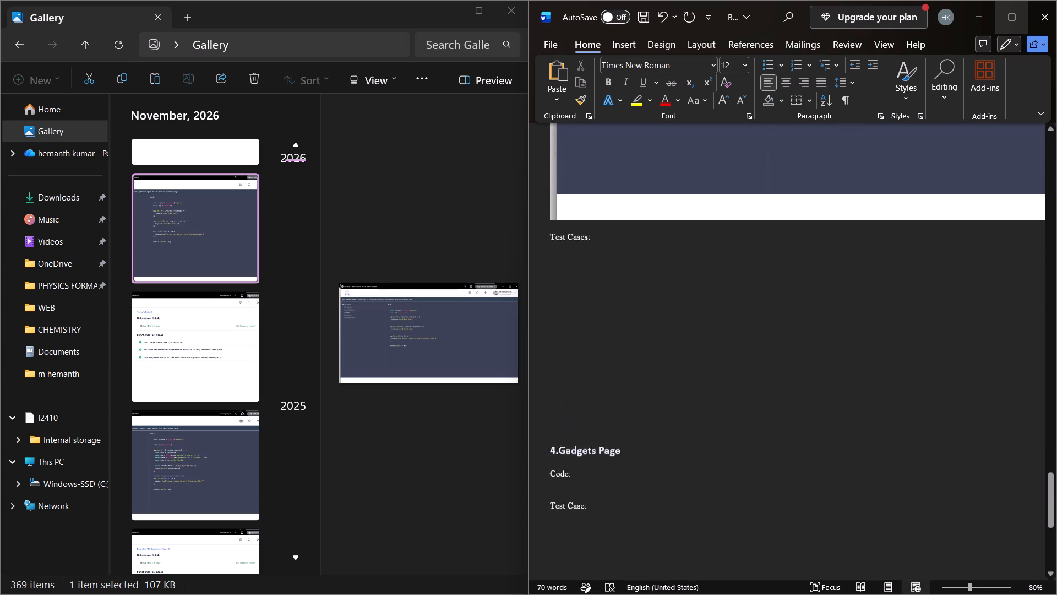
{"action": "scroll", "coordinate": [557, 242], "scroll_direction": "right", "scroll_amount": 1}
{"action": "scroll", "coordinate": [228, 240], "scroll_direction": "up", "scroll_amount": 1}
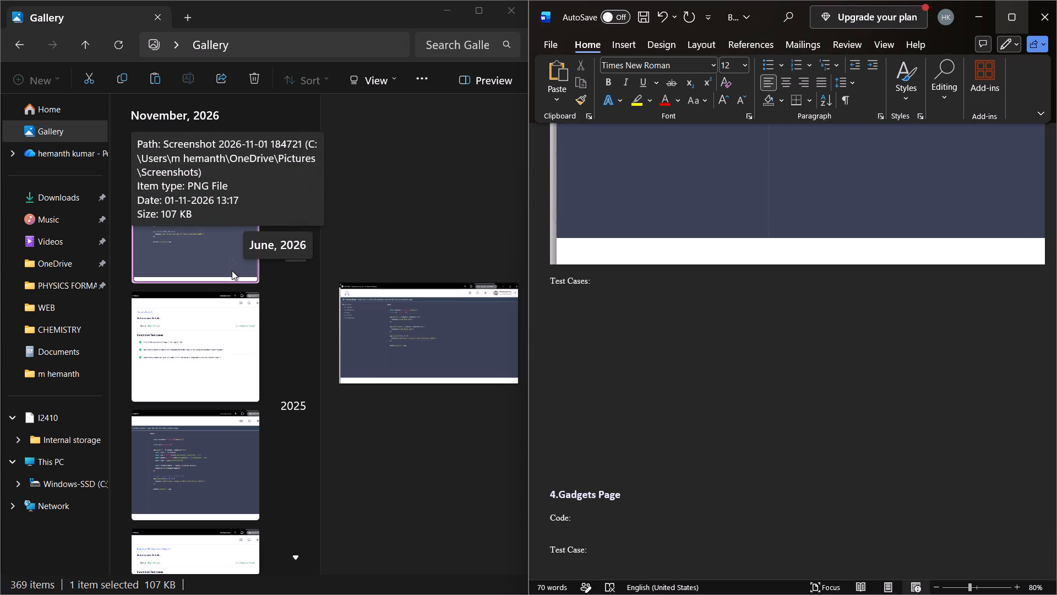
{"action": "scroll", "coordinate": [232, 271], "scroll_direction": "up", "scroll_amount": 4}
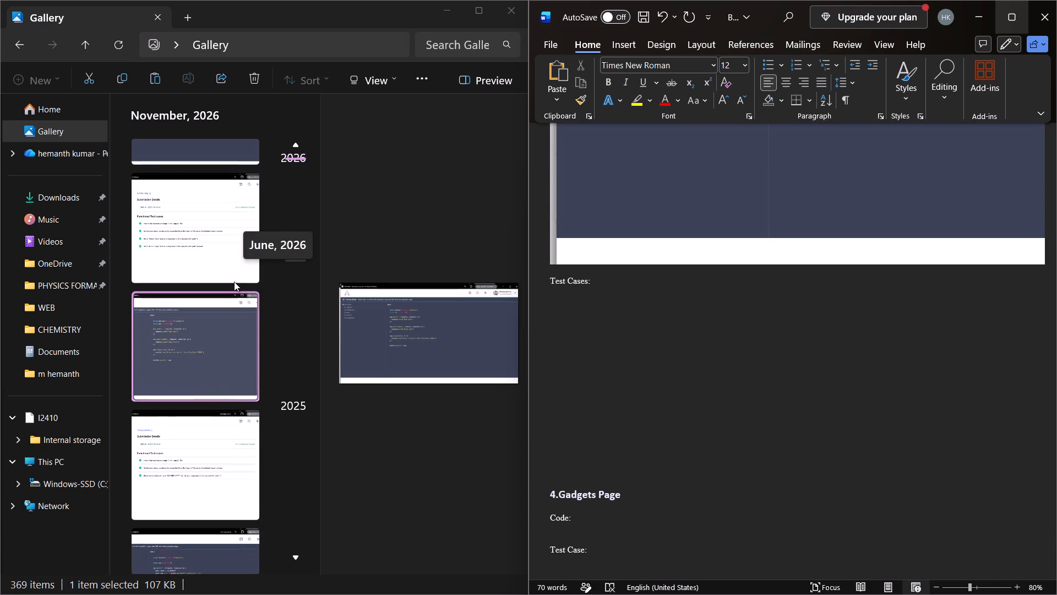
{"action": "scroll", "coordinate": [234, 282], "scroll_direction": "up", "scroll_amount": 1}
{"action": "right_click", "coordinate": [204, 261]}
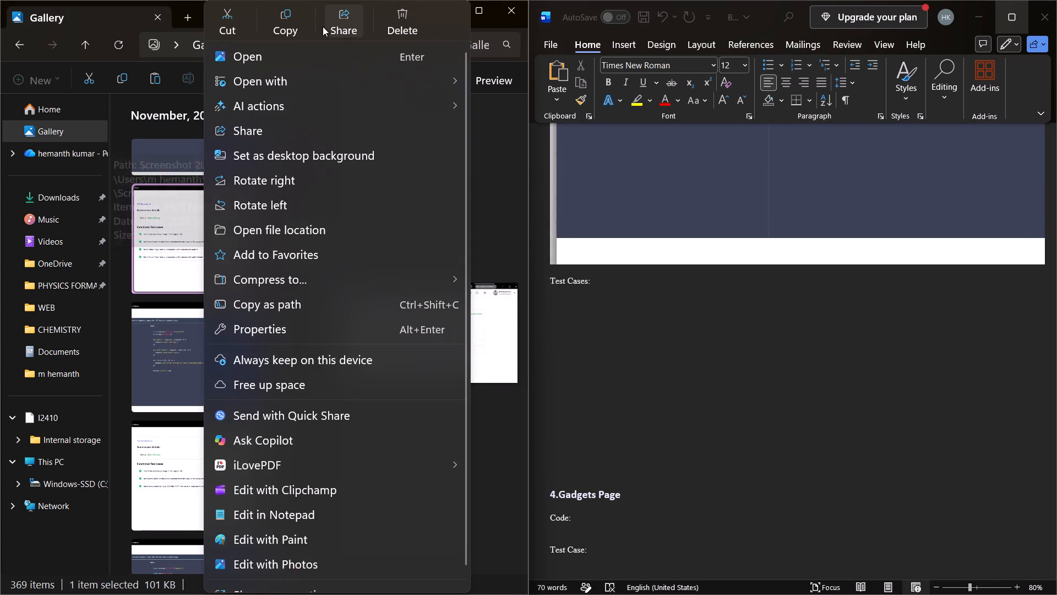
{"action": "left_click", "coordinate": [292, 20]}
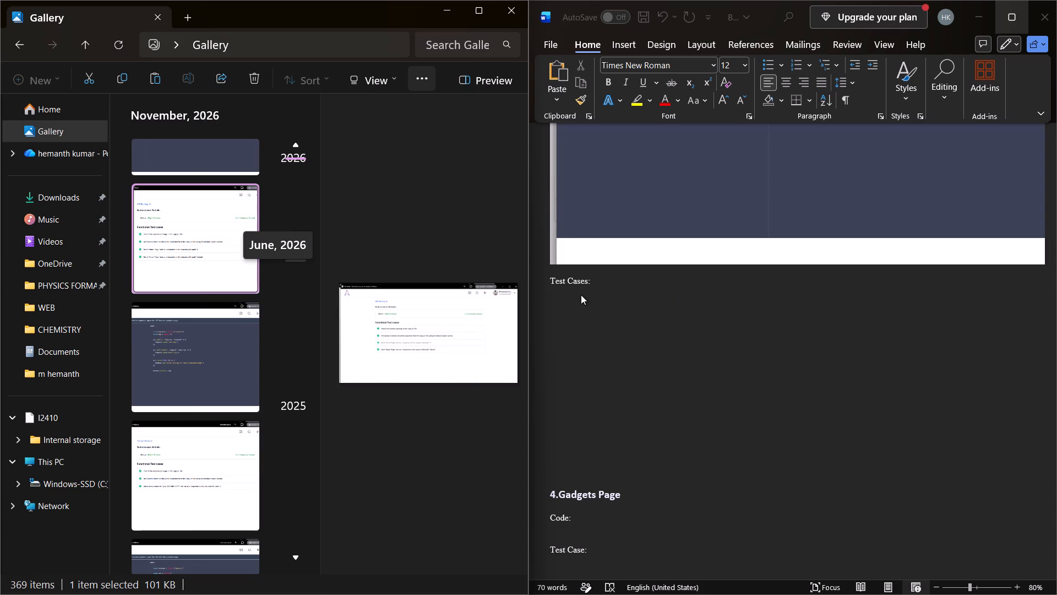
{"action": "left_click", "coordinate": [581, 295]}
{"action": "left_click", "coordinate": [565, 299]}
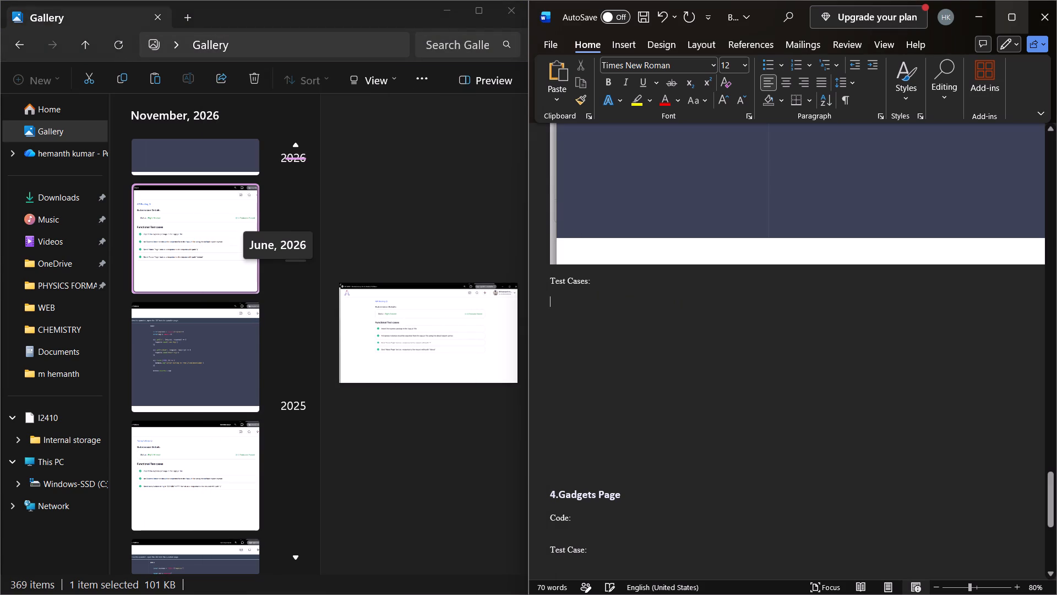
{"action": "key", "text": "ctrl+v"}
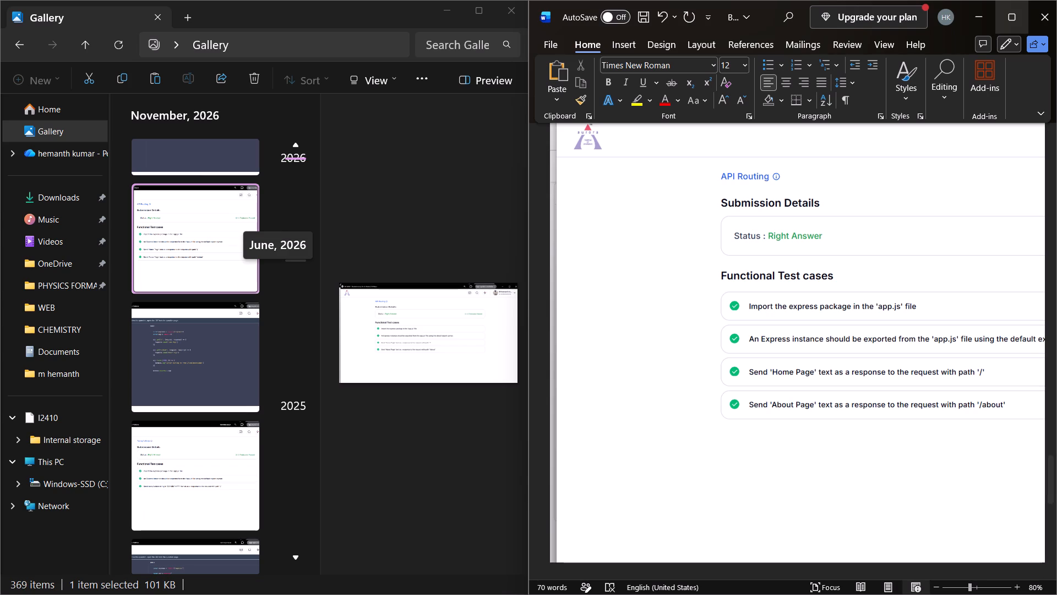
Copy the gadgets-page code image, just above the API Routing test-case screenshot in the Gallery, and paste it under Code in section 4, Gadgets Page.
{"action": "scroll", "coordinate": [876, 299], "scroll_direction": "down", "scroll_amount": 1}
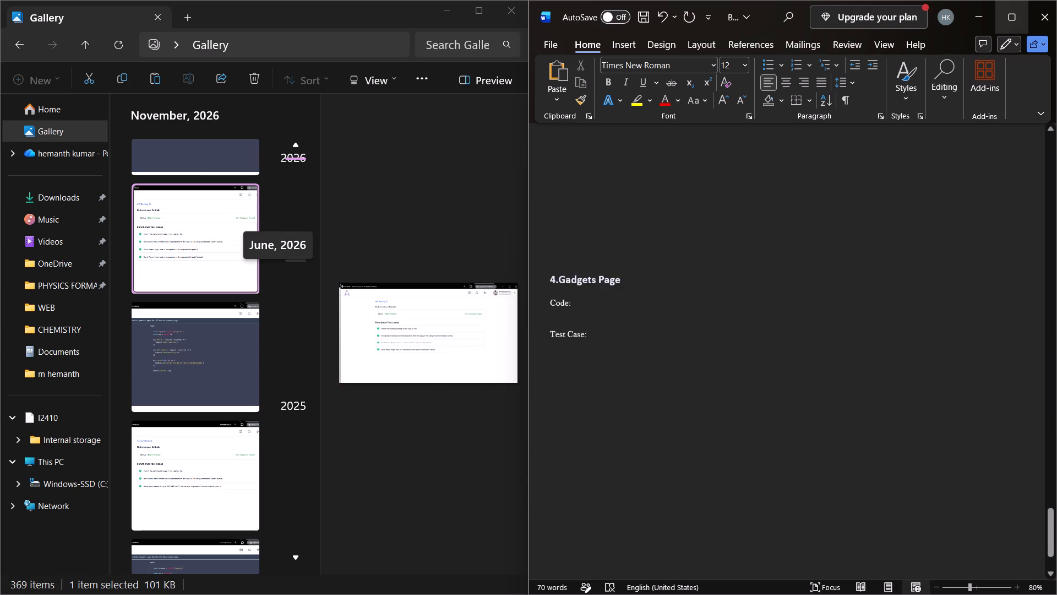
{"action": "scroll", "coordinate": [253, 290], "scroll_direction": "up", "scroll_amount": 3}
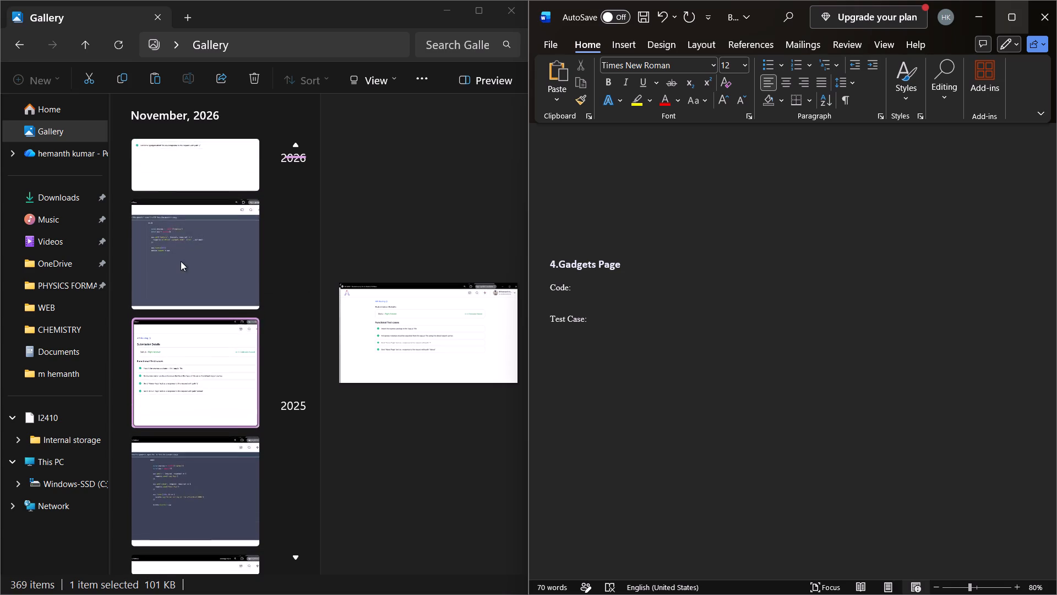
{"action": "right_click", "coordinate": [181, 261]}
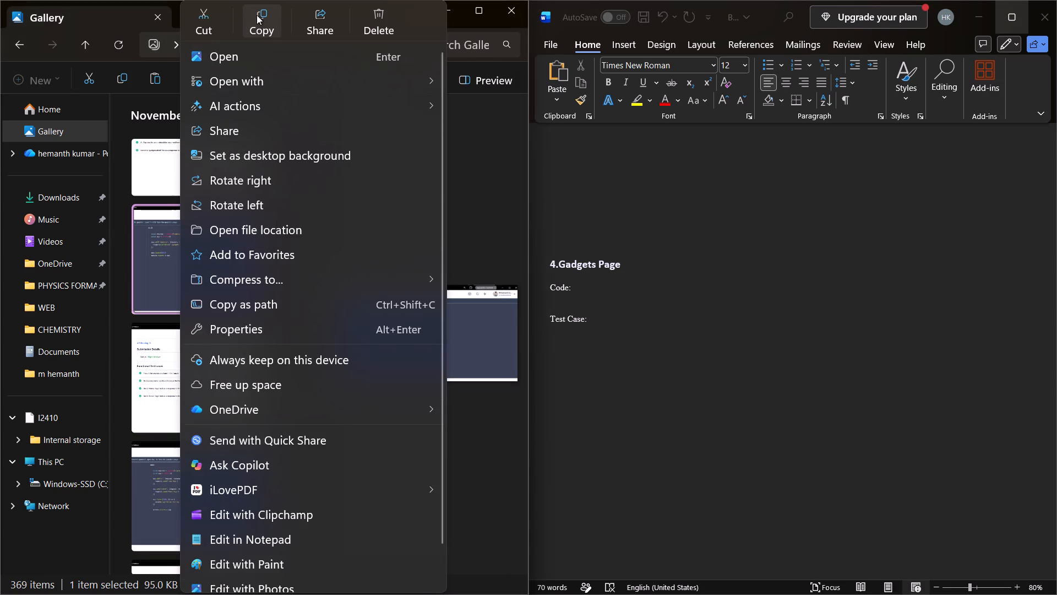
{"action": "left_click", "coordinate": [257, 15]}
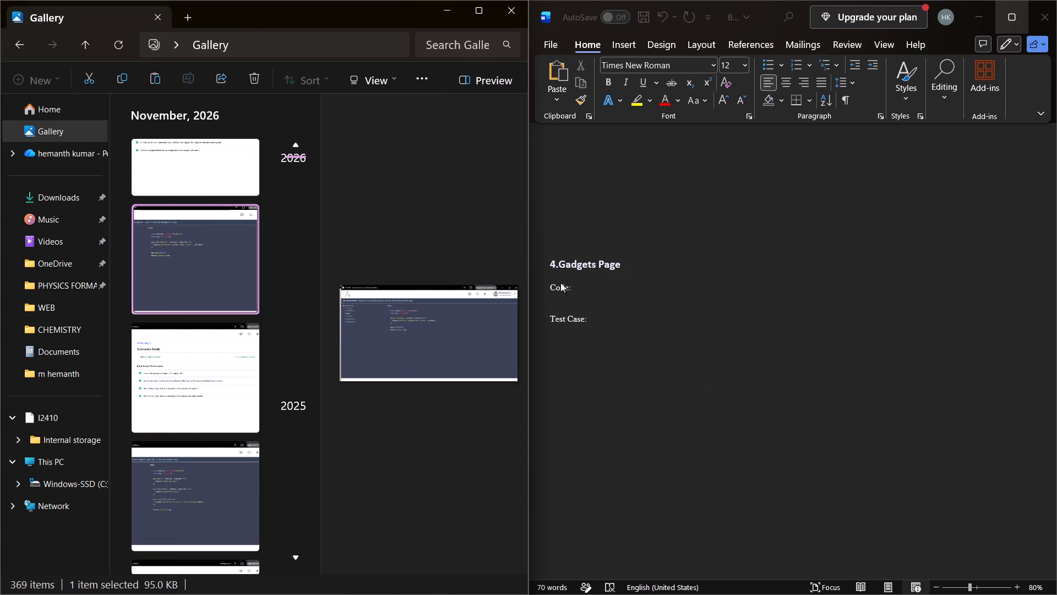
{"action": "left_click", "coordinate": [559, 297]}
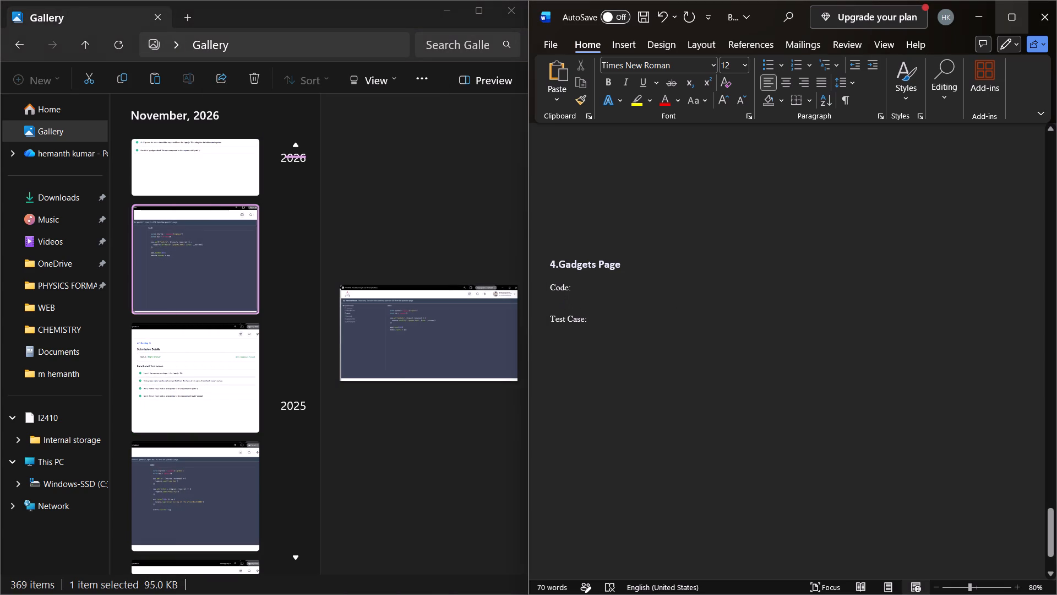
{"action": "left_click", "coordinate": [554, 299]}
{"action": "key", "text": "ctrl+v"}
{"action": "scroll", "coordinate": [554, 299], "scroll_direction": "down", "scroll_amount": 1}
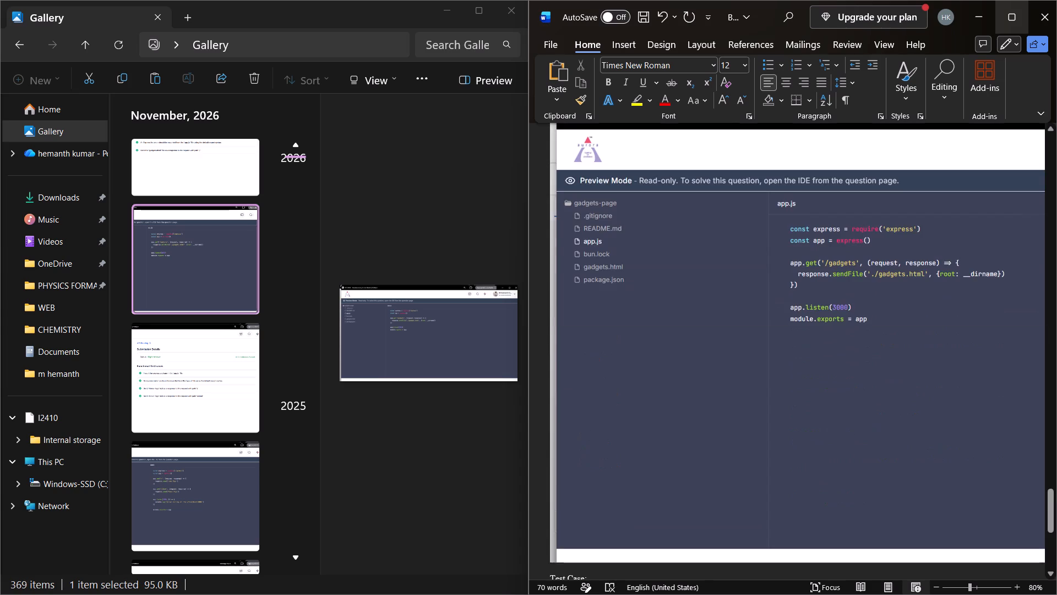
{"action": "scroll", "coordinate": [554, 299], "scroll_direction": "down", "scroll_amount": 1}
{"action": "scroll", "coordinate": [225, 244], "scroll_direction": "up", "scroll_amount": 1}
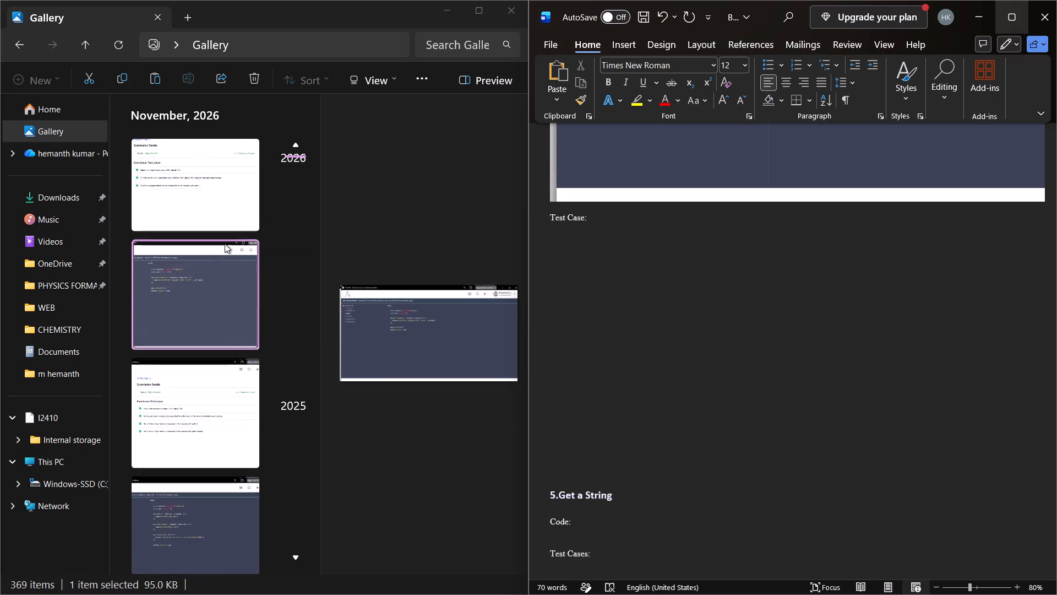
{"action": "scroll", "coordinate": [225, 244], "scroll_direction": "up", "scroll_amount": 1}
{"action": "right_click", "coordinate": [188, 225]}
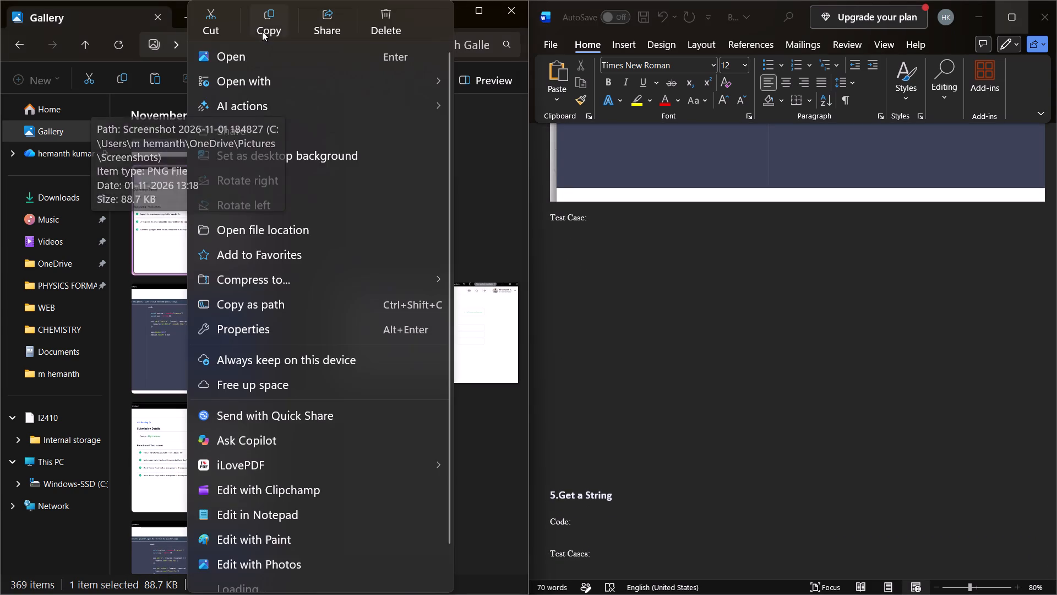
{"action": "left_click", "coordinate": [263, 29]}
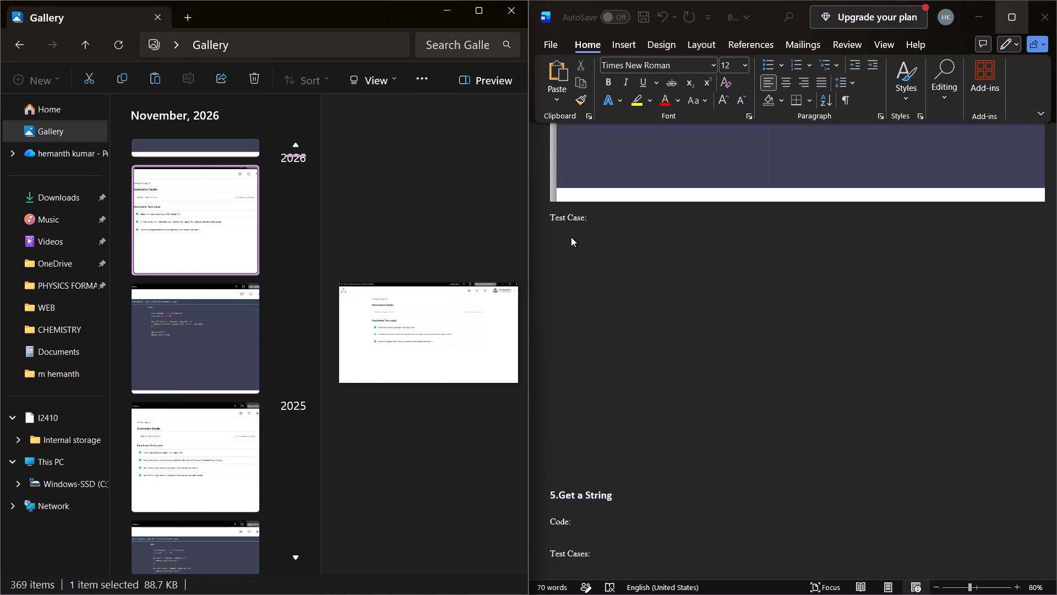
{"action": "left_click", "coordinate": [572, 236]}
{"action": "left_click", "coordinate": [562, 234]}
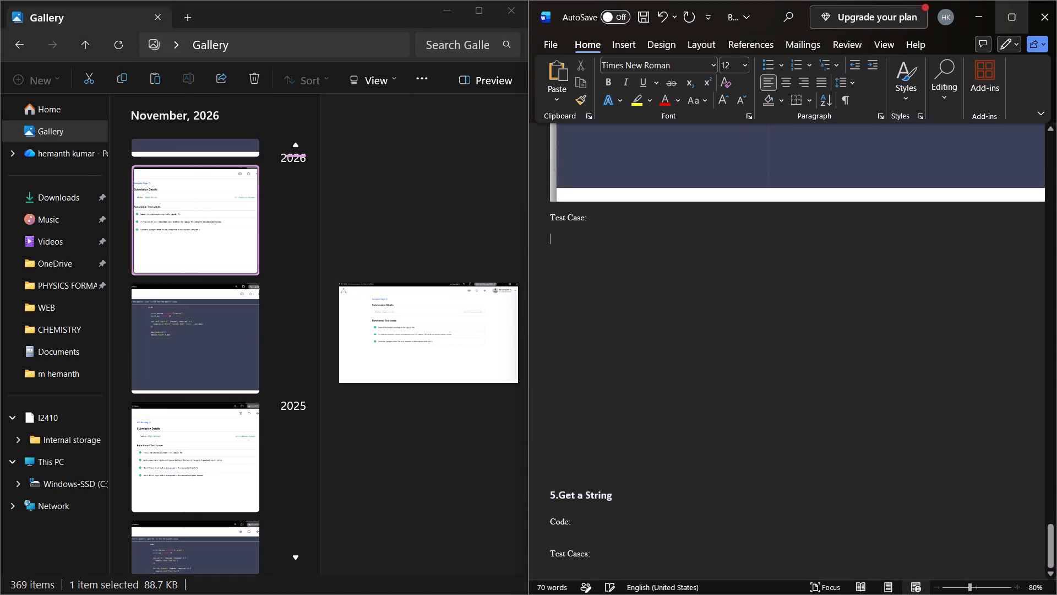
{"action": "key", "text": "ctrl+v"}
Copy the get-a-string code image, just above the Gadgets Page test-case screenshot in the Gallery, and paste it under Code in section 5, Get a String.
{"action": "scroll", "coordinate": [753, 321], "scroll_direction": "down", "scroll_amount": 1}
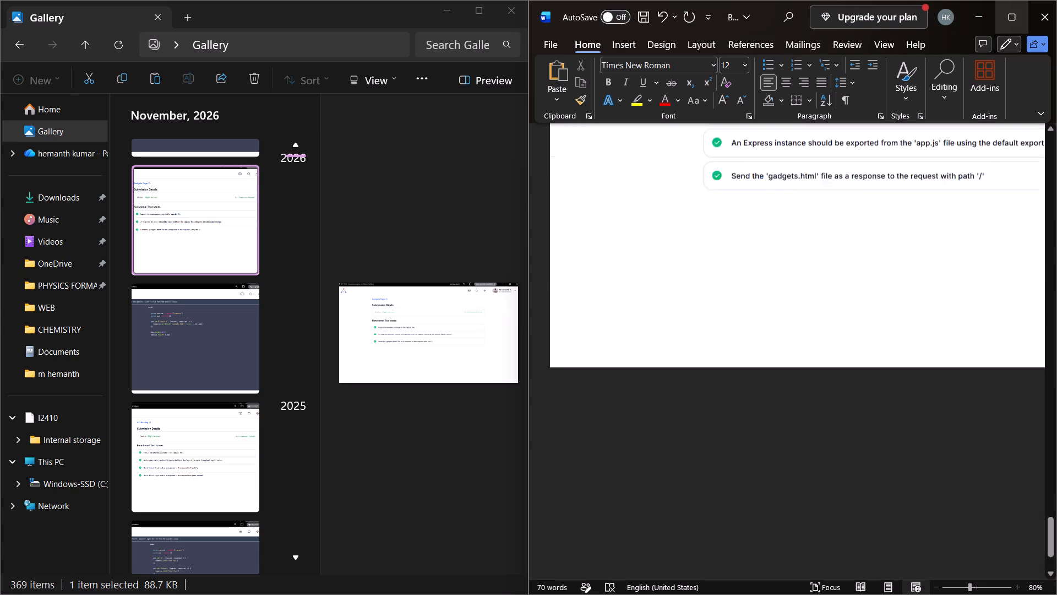
{"action": "scroll", "coordinate": [753, 321], "scroll_direction": "down", "scroll_amount": 3}
{"action": "scroll", "coordinate": [276, 342], "scroll_direction": "up", "scroll_amount": 2}
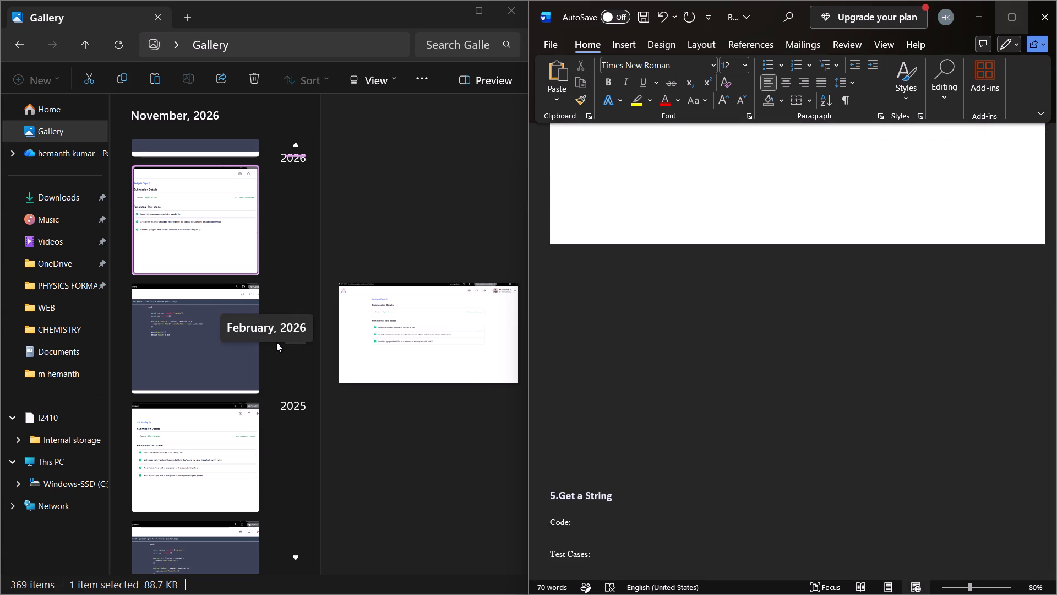
{"action": "scroll", "coordinate": [207, 294], "scroll_direction": "up", "scroll_amount": 2}
{"action": "right_click", "coordinate": [196, 324]}
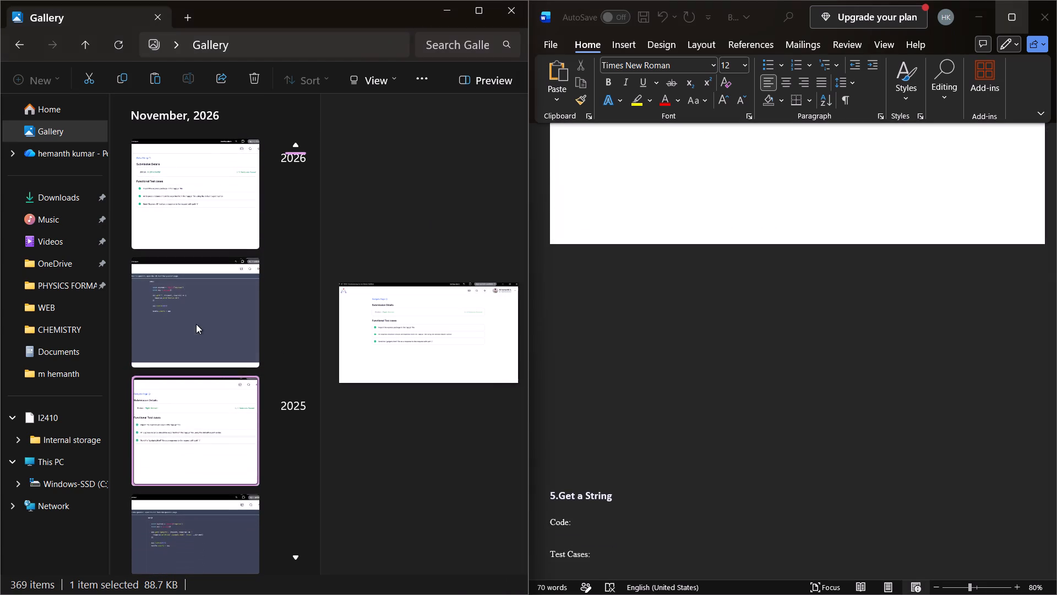
{"action": "left_click", "coordinate": [263, 10]}
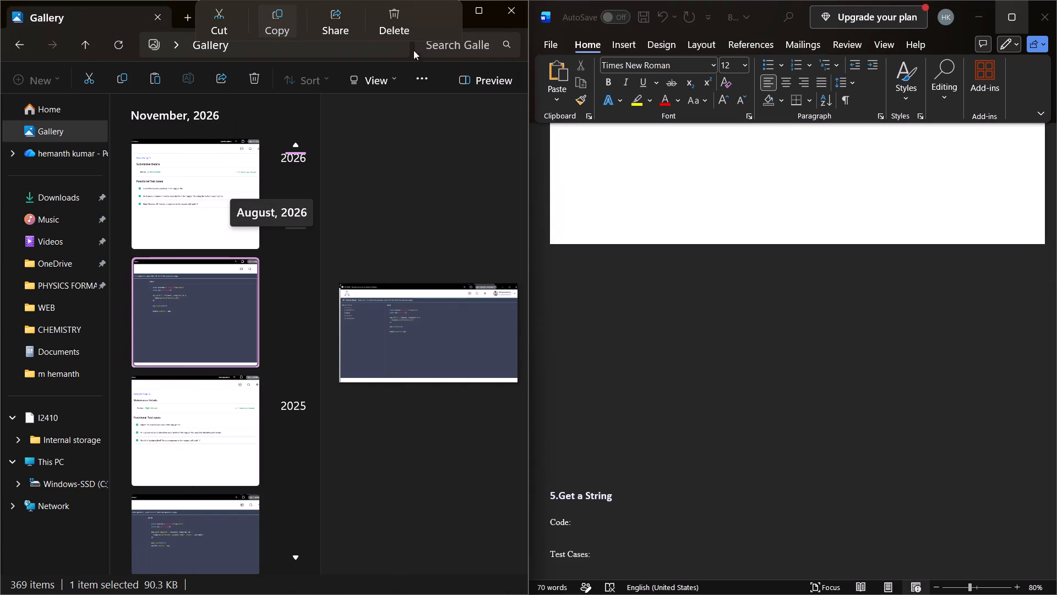
{"action": "scroll", "coordinate": [648, 472], "scroll_direction": "down", "scroll_amount": 1}
{"action": "left_click", "coordinate": [570, 531]}
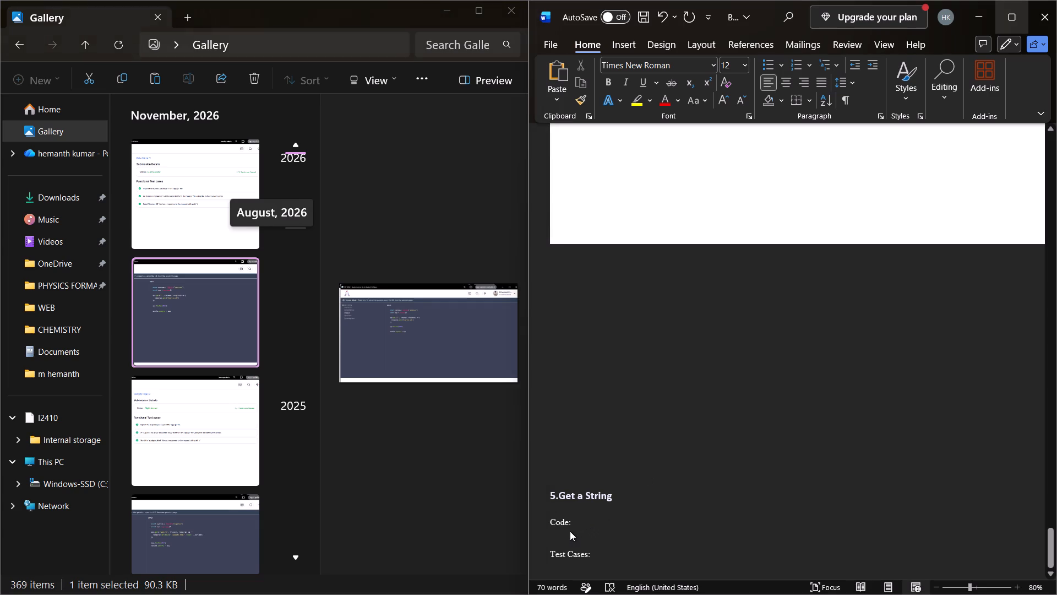
{"action": "left_click", "coordinate": [560, 531]}
{"action": "key", "text": "ctrl+v"}
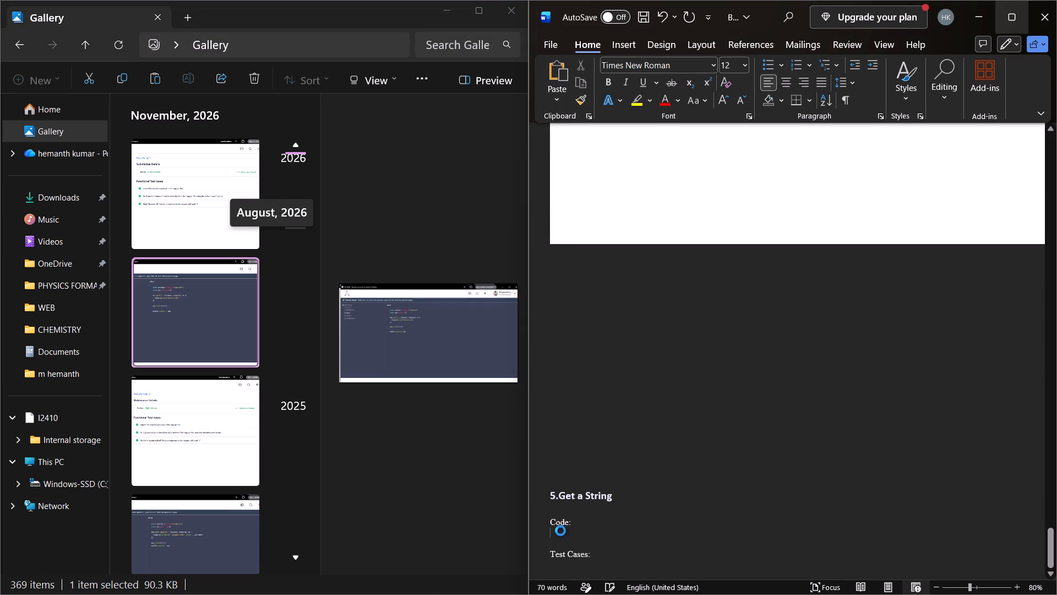
{"action": "scroll", "coordinate": [651, 388], "scroll_direction": "down", "scroll_amount": 10}
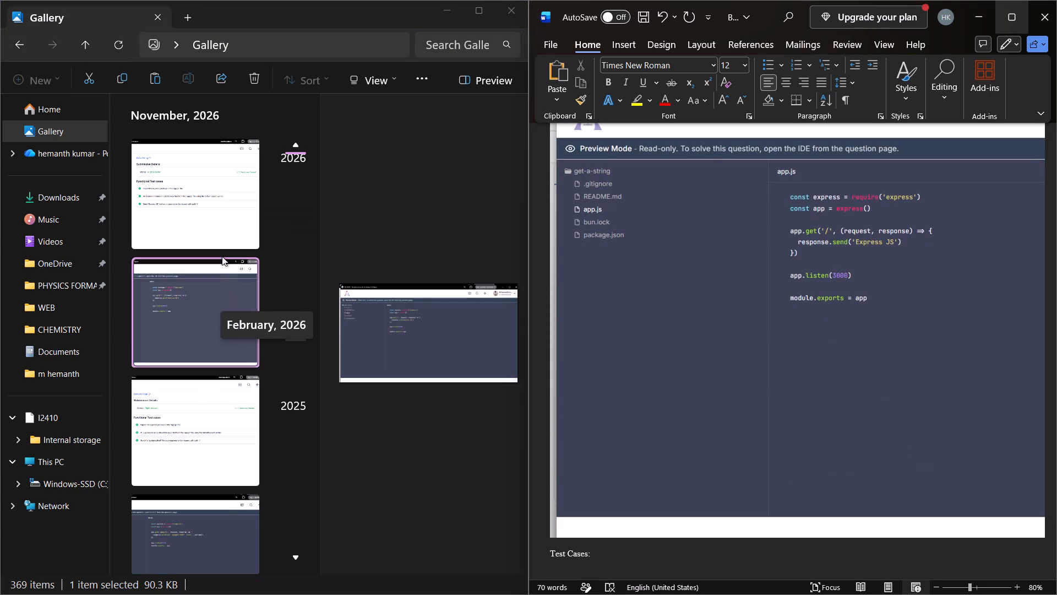
{"action": "right_click", "coordinate": [214, 205]}
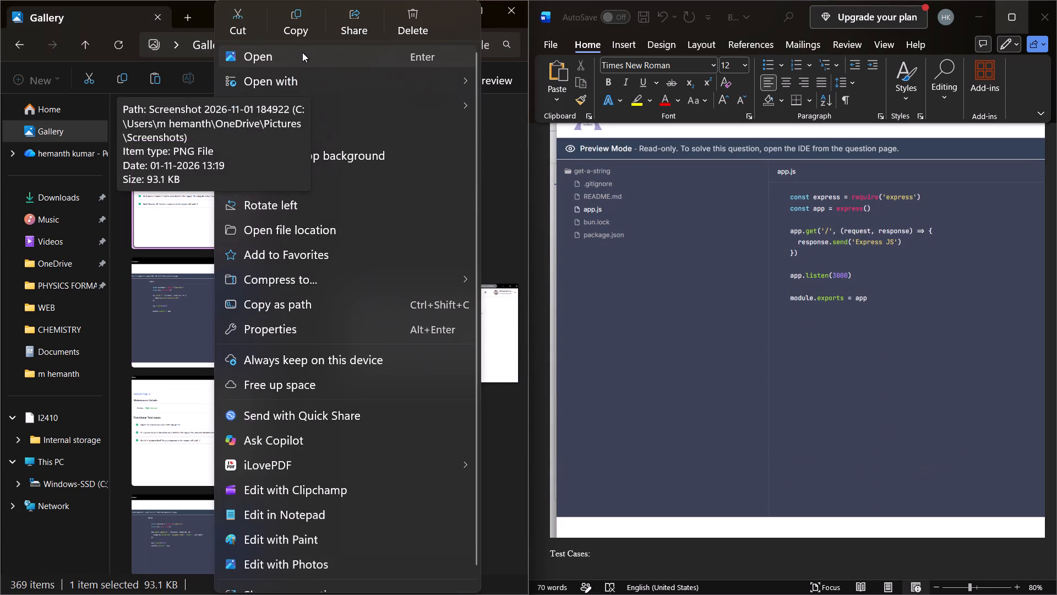
{"action": "left_click", "coordinate": [297, 26]}
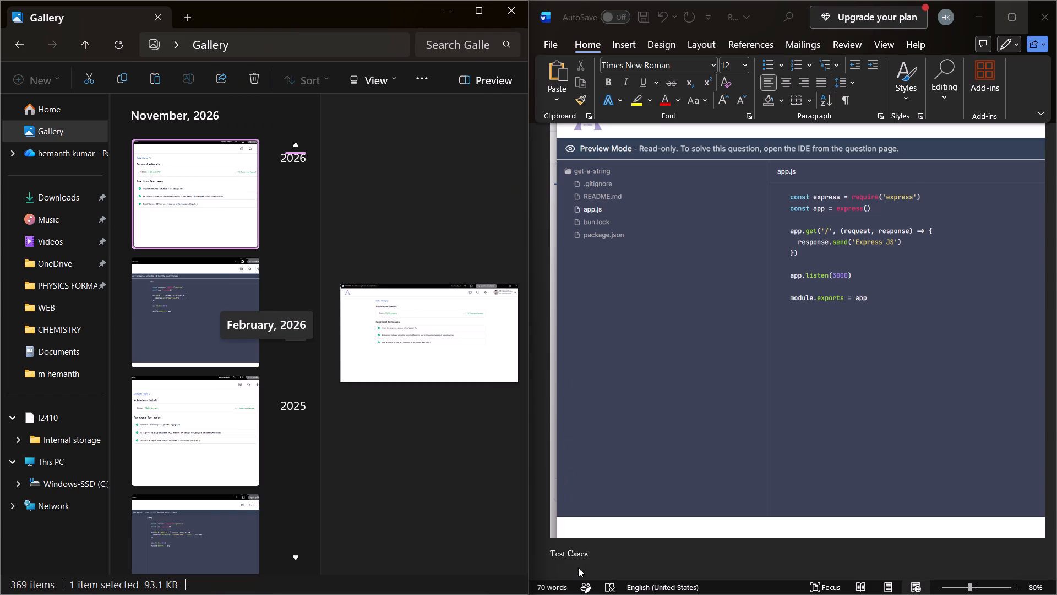
{"action": "left_click", "coordinate": [574, 569]}
{"action": "left_click", "coordinate": [566, 566]}
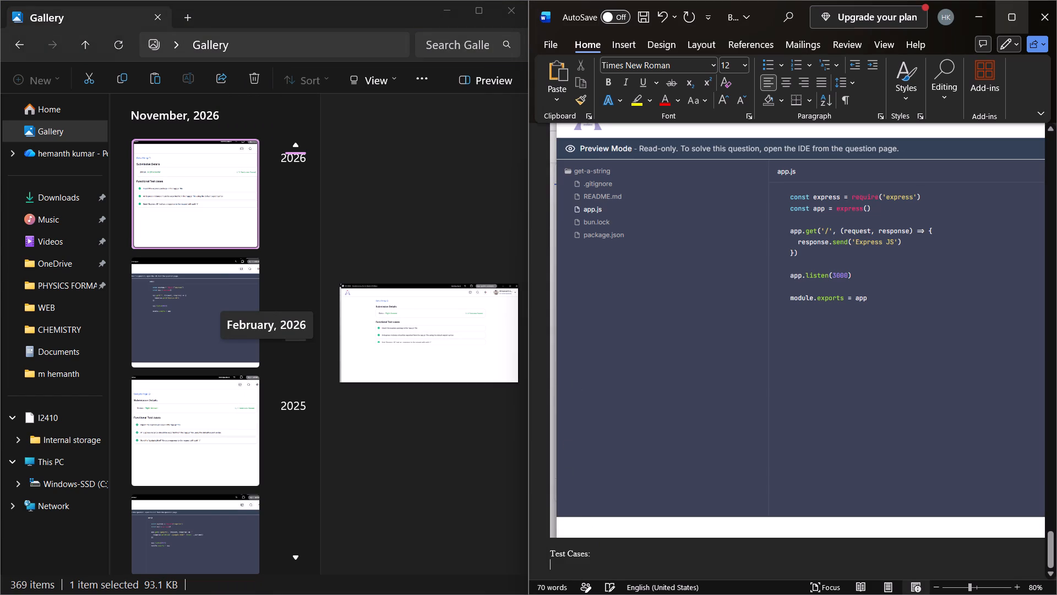
{"action": "key", "text": "ctrl+v"}
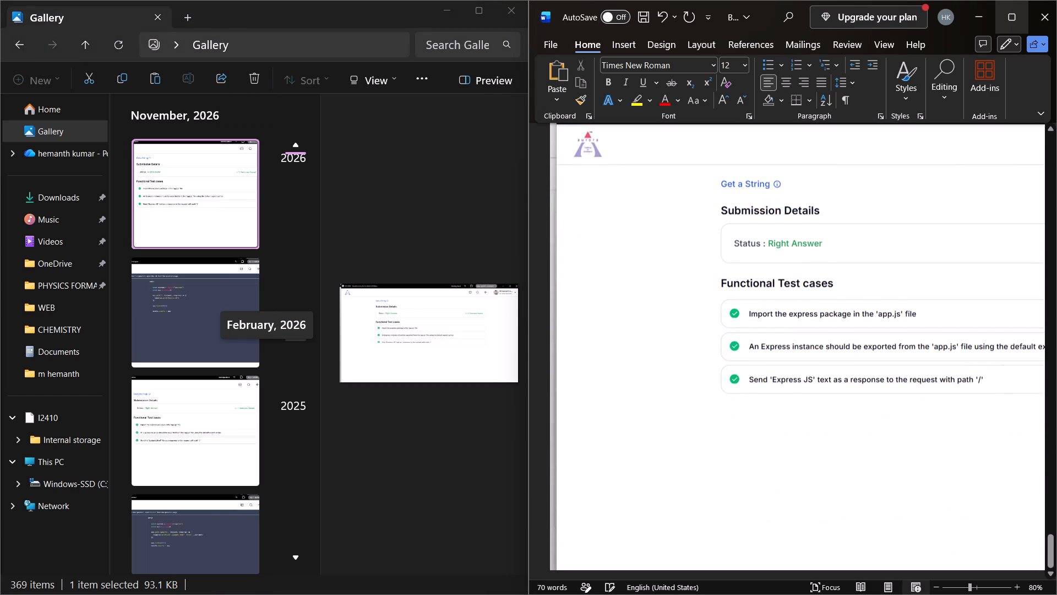
Maximize the report window and review the pasted screenshots and their layout, starting from section 1, Date after 100 Days from Today.
{"action": "left_click", "coordinate": [1014, 11]}
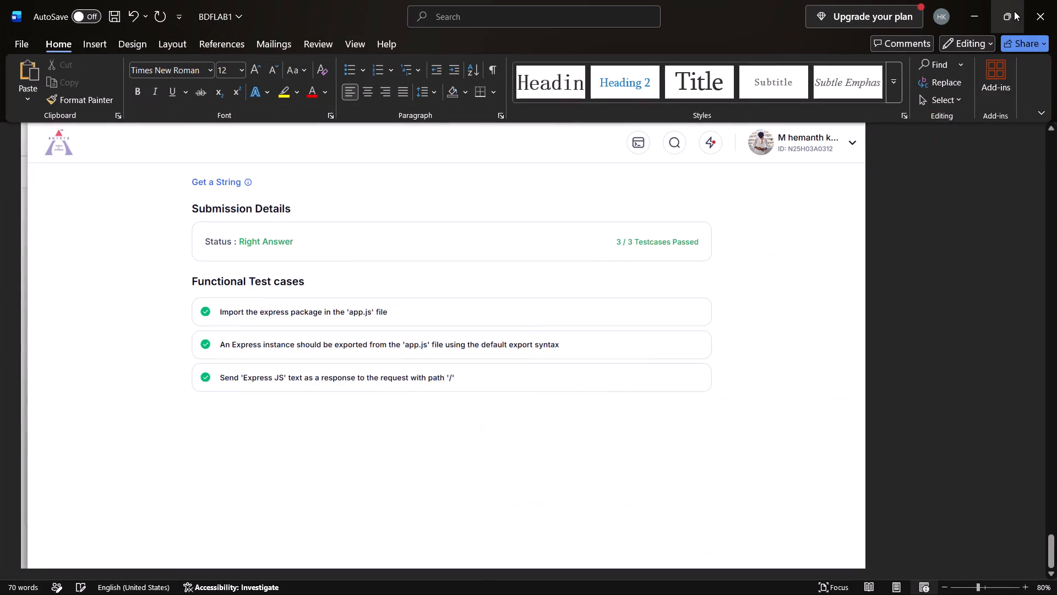
{"action": "scroll", "coordinate": [590, 207], "scroll_direction": "up", "scroll_amount": 20}
{"action": "scroll", "coordinate": [590, 207], "scroll_direction": "up", "scroll_amount": 20}
{"action": "scroll", "coordinate": [590, 207], "scroll_direction": "up", "scroll_amount": 12}
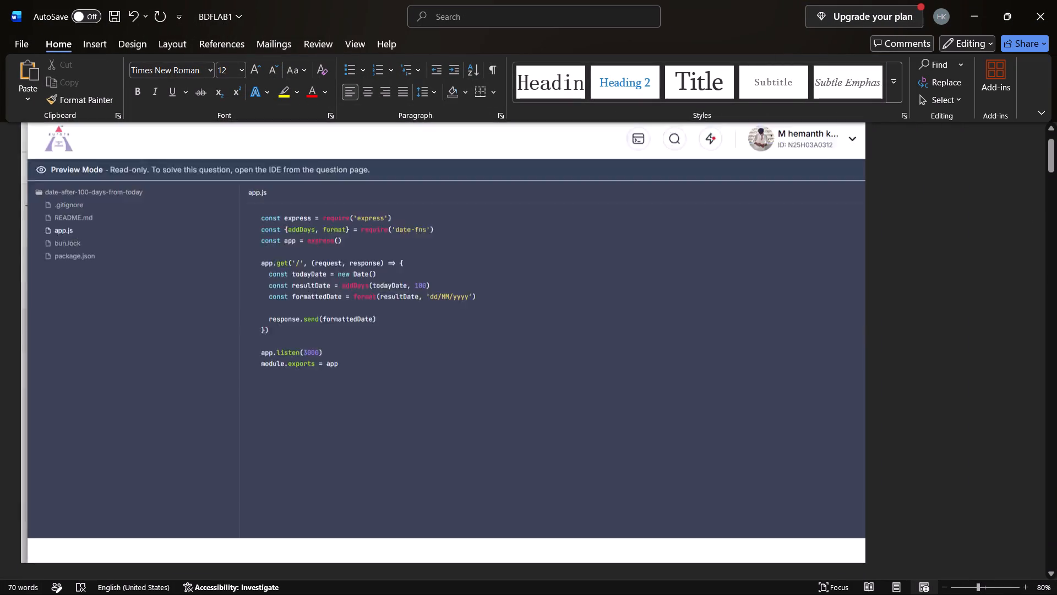
{"action": "scroll", "coordinate": [590, 207], "scroll_direction": "up", "scroll_amount": 12}
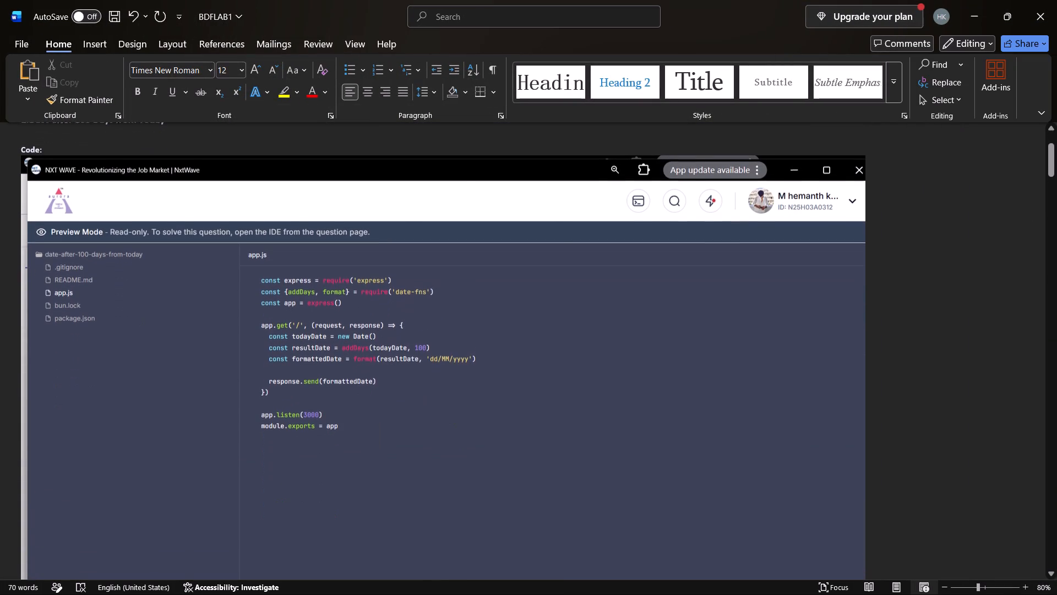
{"action": "right_click", "coordinate": [410, 328]}
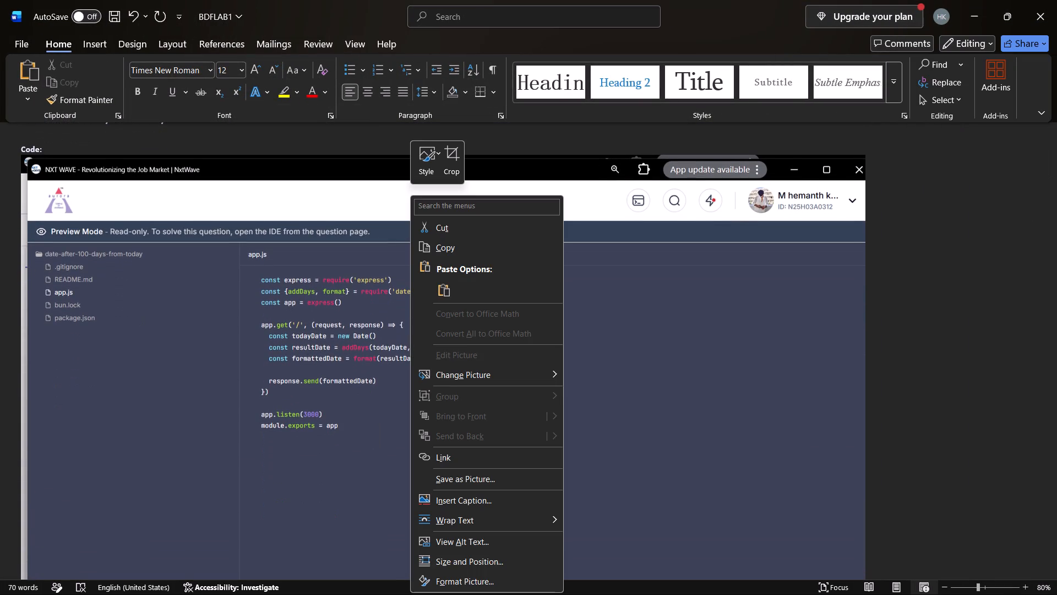
{"action": "scroll", "coordinate": [297, 305], "scroll_direction": "down", "scroll_amount": 3, "text": "ctrl"}
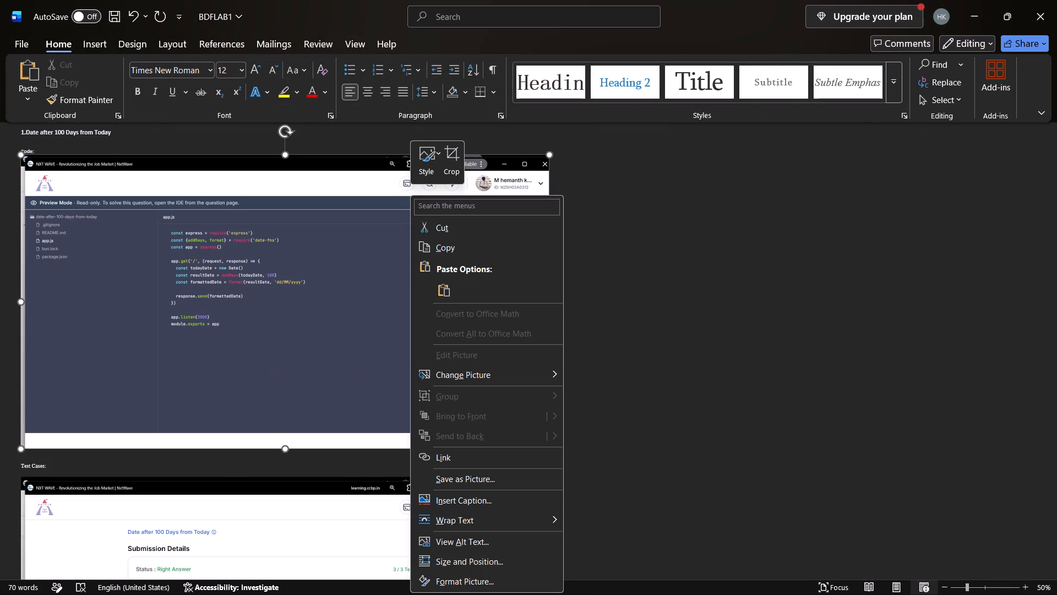
{"action": "left_click", "coordinate": [618, 265]}
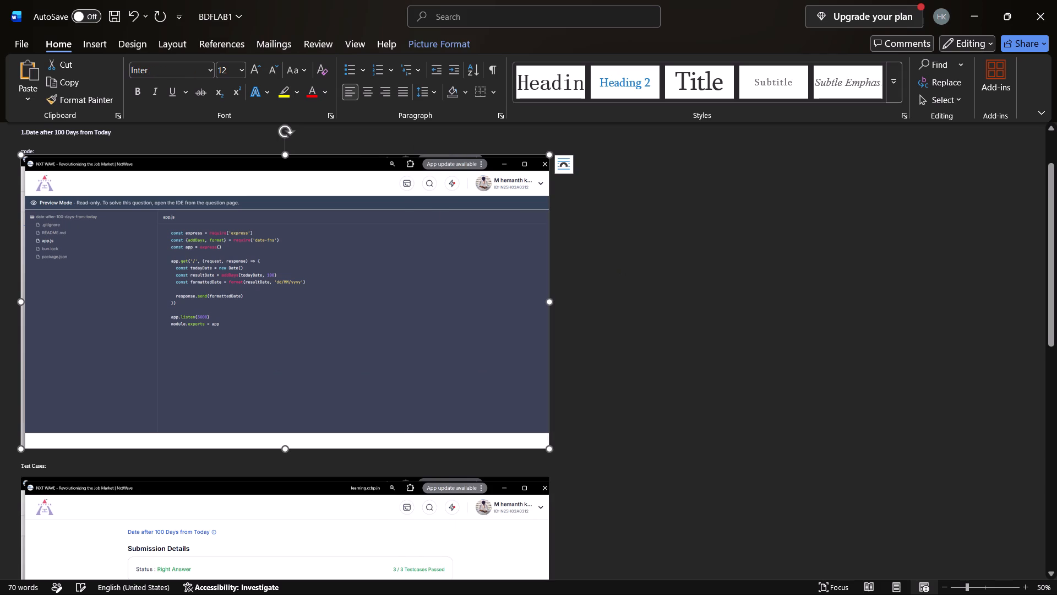
{"action": "scroll", "coordinate": [395, 249], "scroll_direction": "down", "scroll_amount": 2, "text": "ctrl"}
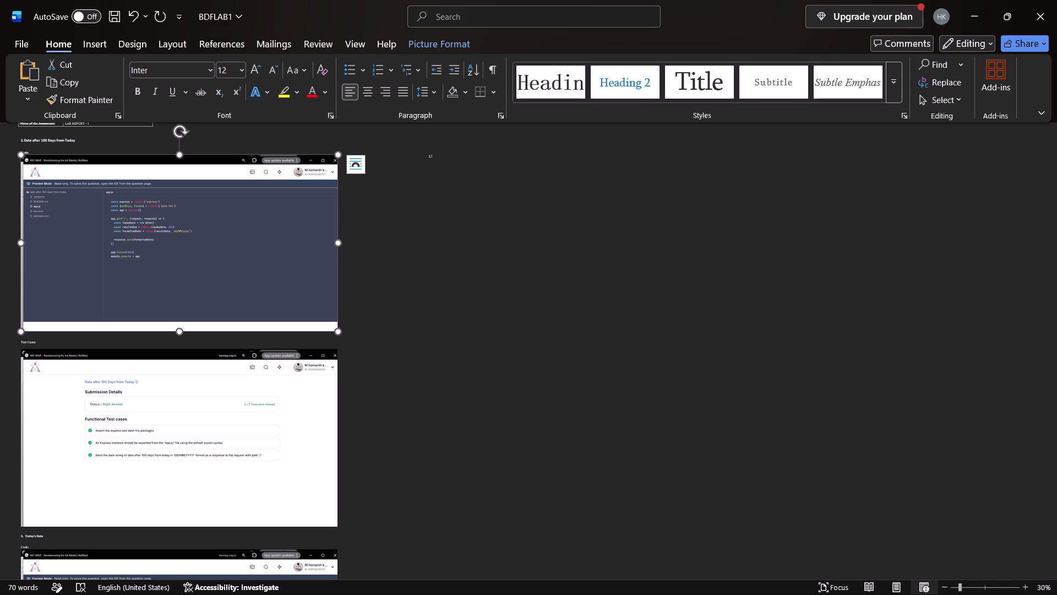
Shrink the code screenshot in section 1, Date after 100 Days from Today, proportionally to a little over a third of its width.
{"action": "left_click", "coordinate": [224, 241]}
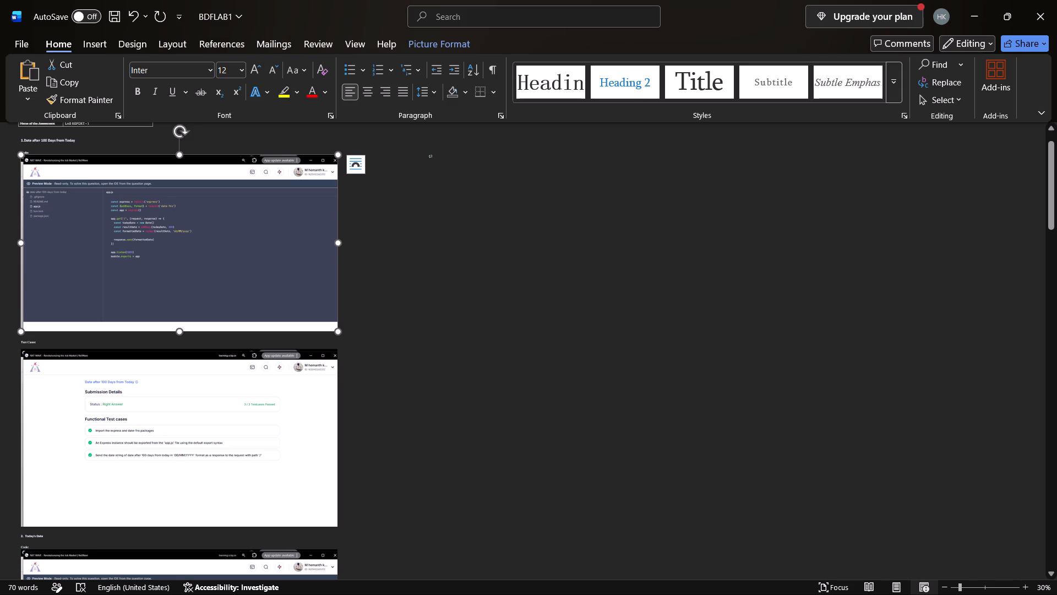
{"action": "right_click_drag", "start_coordinate": [336, 331], "coordinate": [223, 235]}
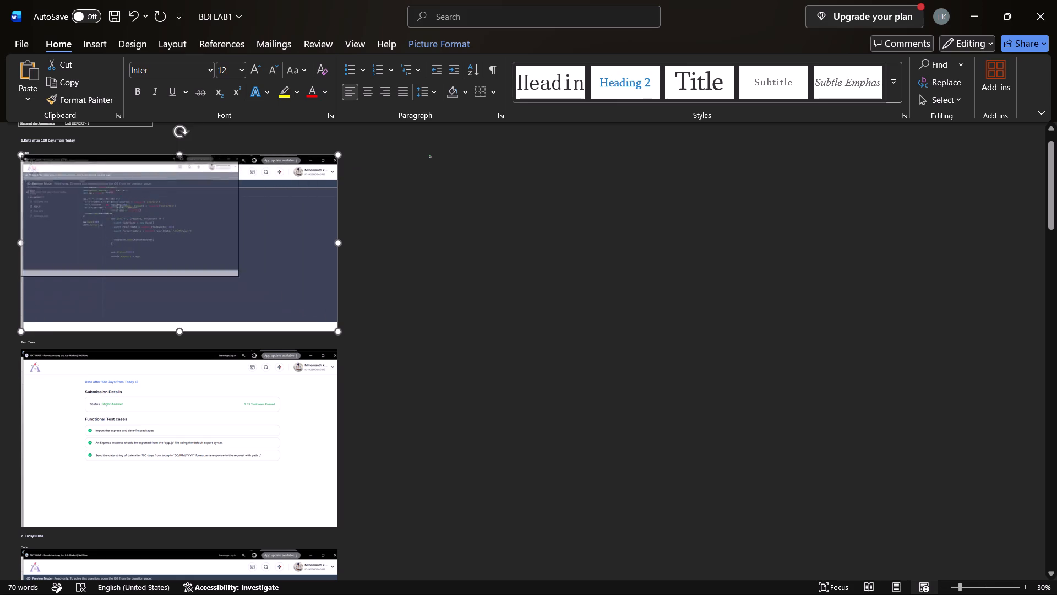
{"action": "right_click_drag", "start_coordinate": [223, 235], "coordinate": [135, 188]}
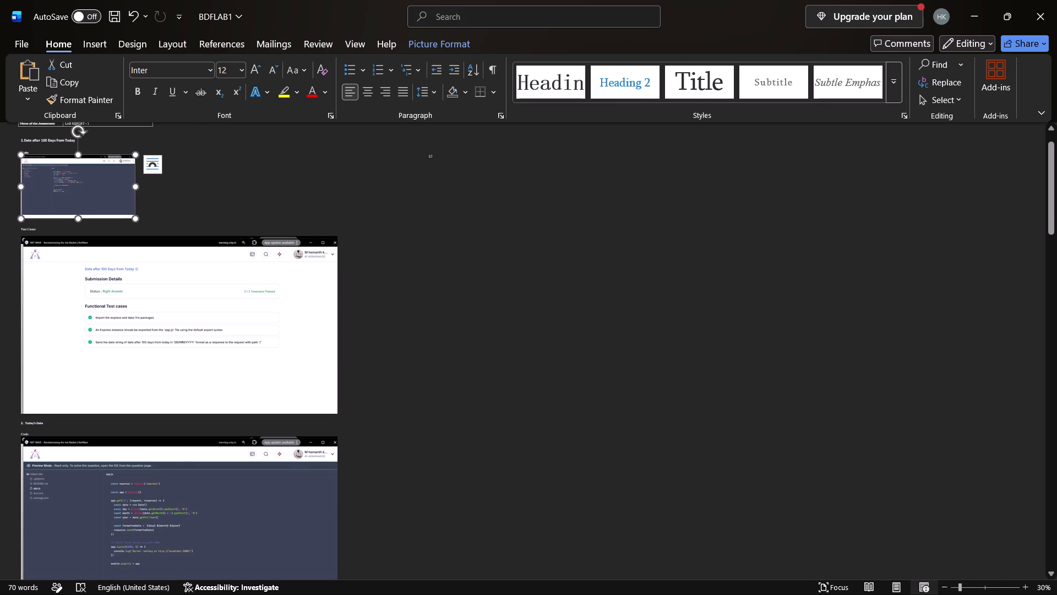
Shrink the Test Cases screenshot in section 1 proportionally to about the same size as the reduced code image above it.
{"action": "left_click", "coordinate": [185, 369]}
{"action": "left_click", "coordinate": [324, 387]}
{"action": "left_click", "coordinate": [335, 412]}
{"action": "left_click", "coordinate": [236, 368]}
{"action": "right_click", "coordinate": [192, 336]}
{"action": "right_click", "coordinate": [192, 336]}
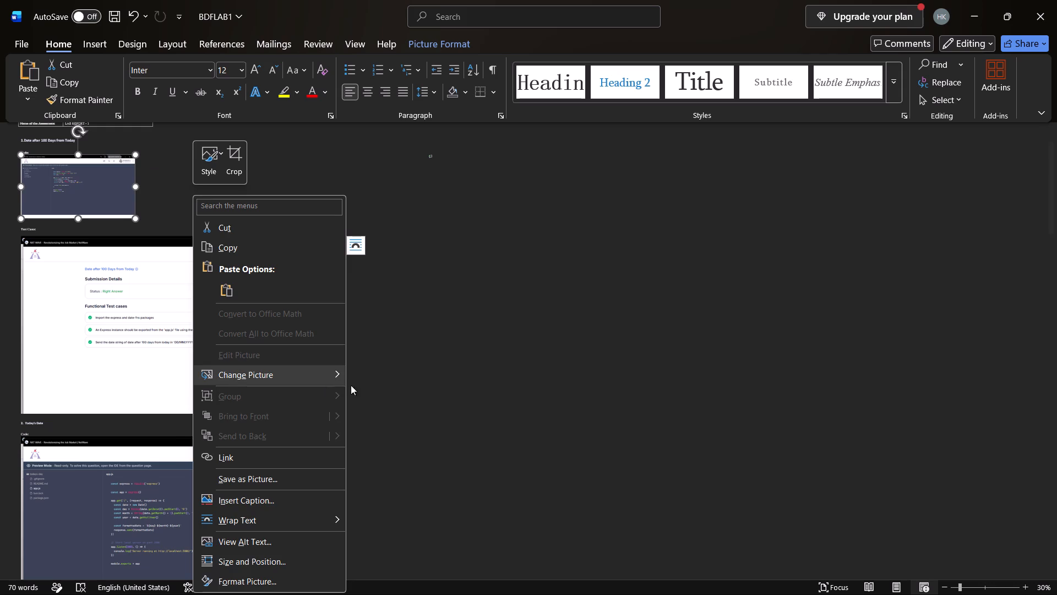
{"action": "left_click_drag", "start_coordinate": [422, 353], "coordinate": [336, 411]}
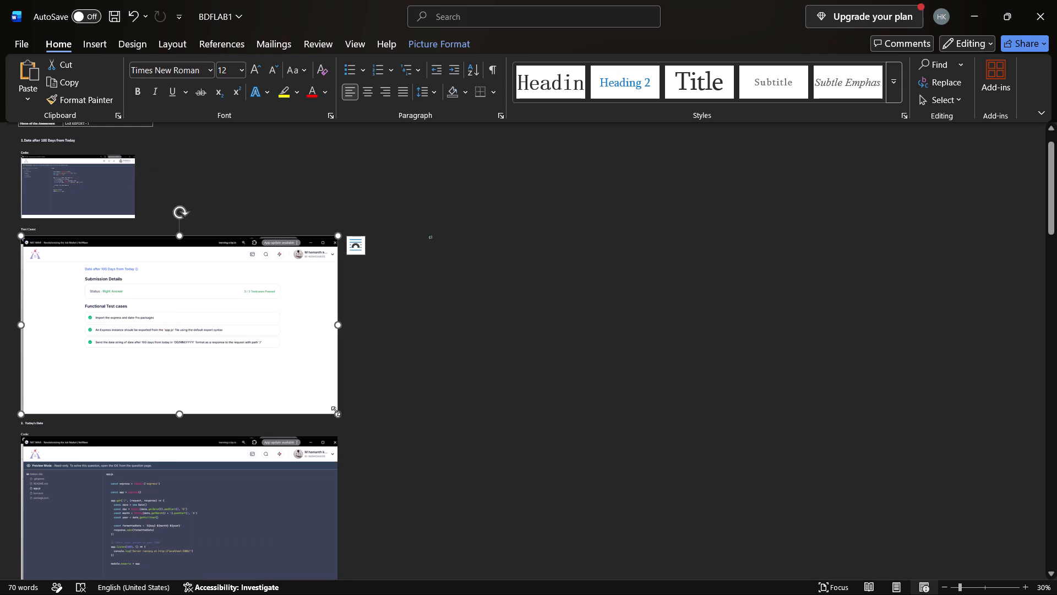
{"action": "right_click_drag", "start_coordinate": [337, 414], "coordinate": [149, 324]}
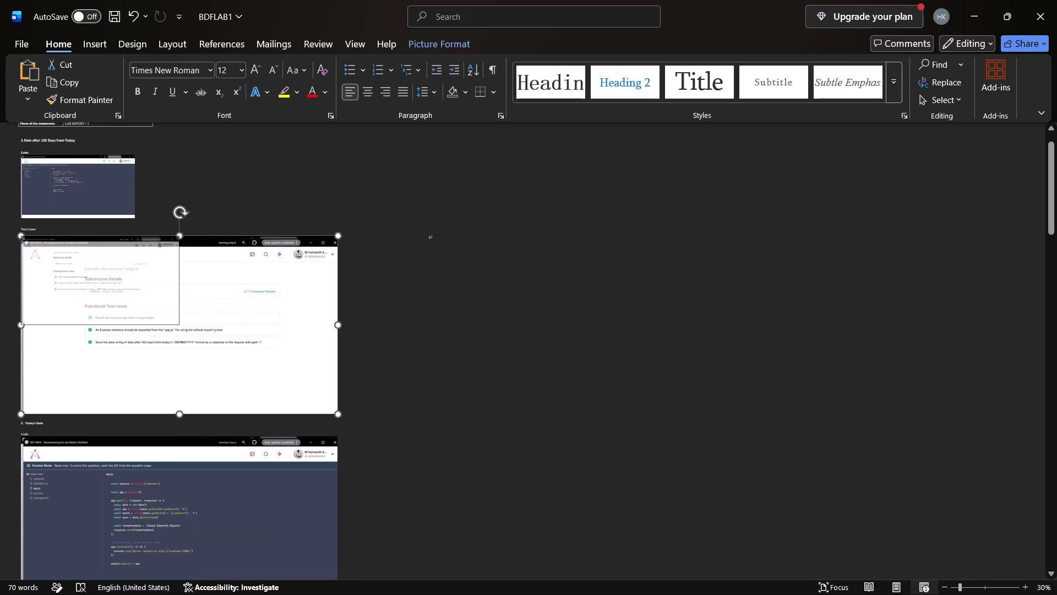
{"action": "right_click_drag", "start_coordinate": [149, 324], "coordinate": [82, 304]}
Shrink the code screenshot in section 2, Today's Date, proportionally to about 40% of its width, close to the section 1 images.
{"action": "left_click", "coordinate": [243, 410]}
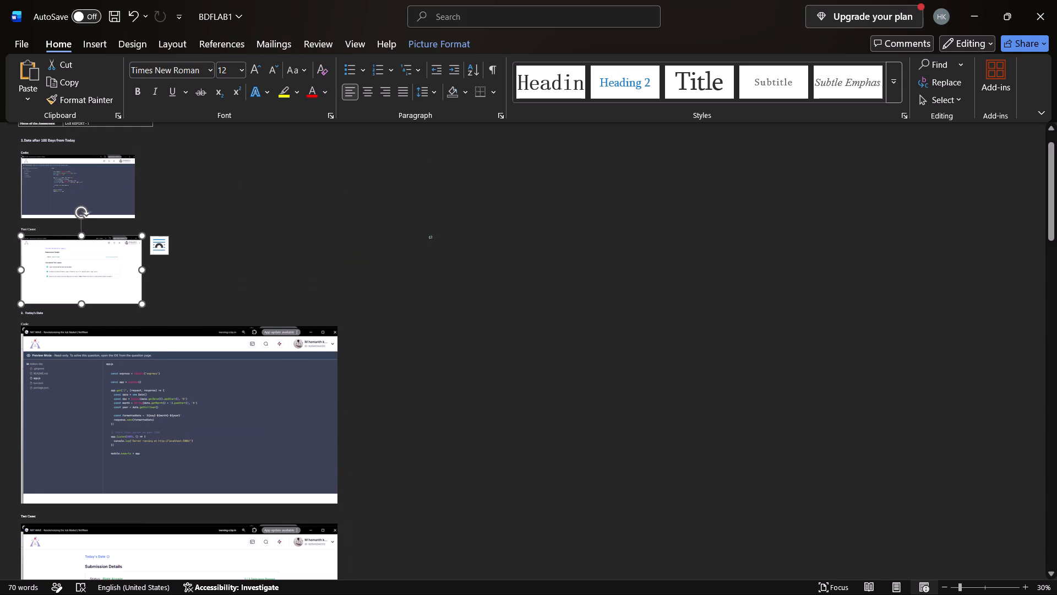
{"action": "right_click", "coordinate": [187, 414]}
{"action": "right_click", "coordinate": [314, 484]}
{"action": "right_click", "coordinate": [314, 484]}
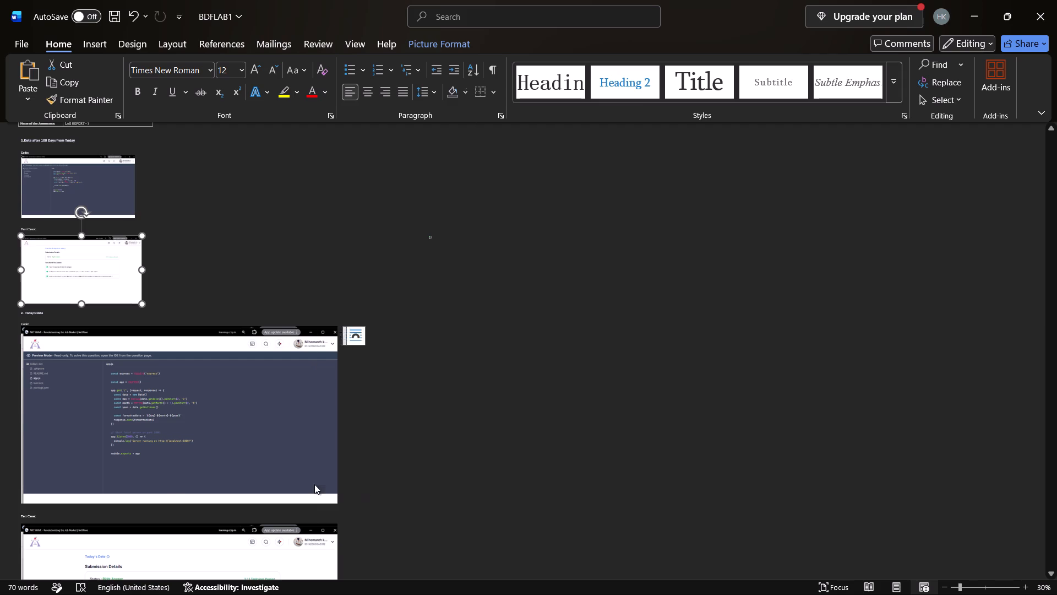
{"action": "left_click", "coordinate": [241, 468]}
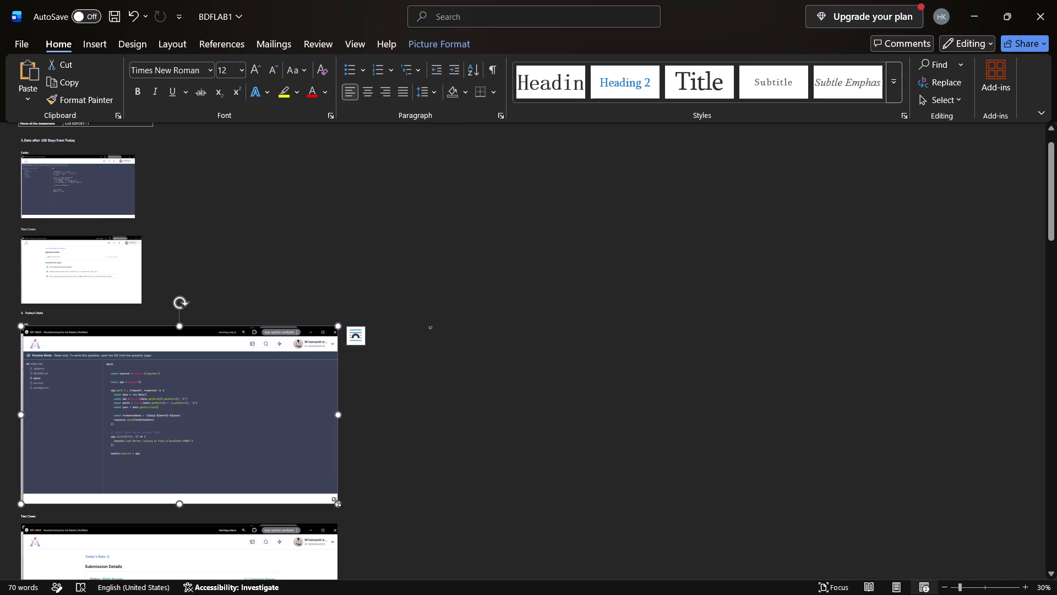
{"action": "right_click_drag", "start_coordinate": [338, 503], "coordinate": [109, 398]}
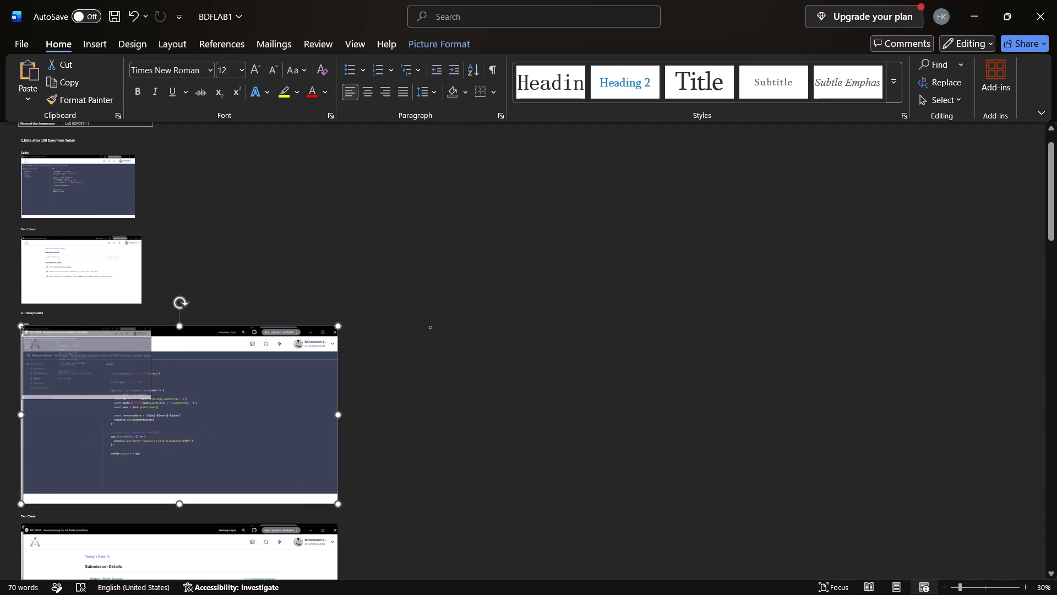
{"action": "right_click_drag", "start_coordinate": [109, 398], "coordinate": [106, 396]}
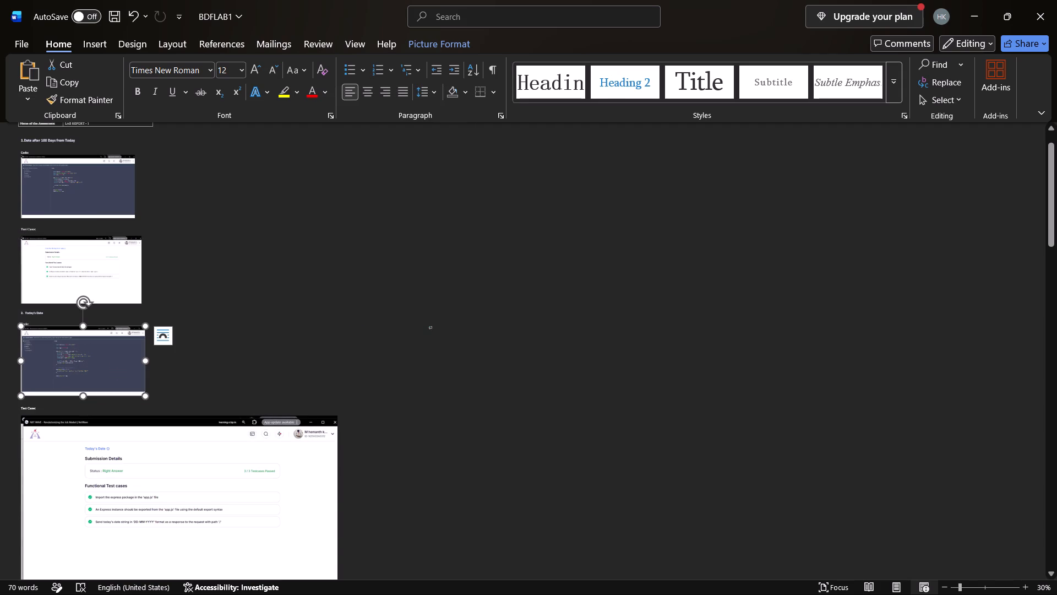
Shrink the Test Cases screenshot in section 2, Today's Date, proportionally to about 40% of its width.
{"action": "right_click", "coordinate": [201, 475]}
{"action": "scroll", "coordinate": [308, 503], "scroll_direction": "down", "scroll_amount": 1}
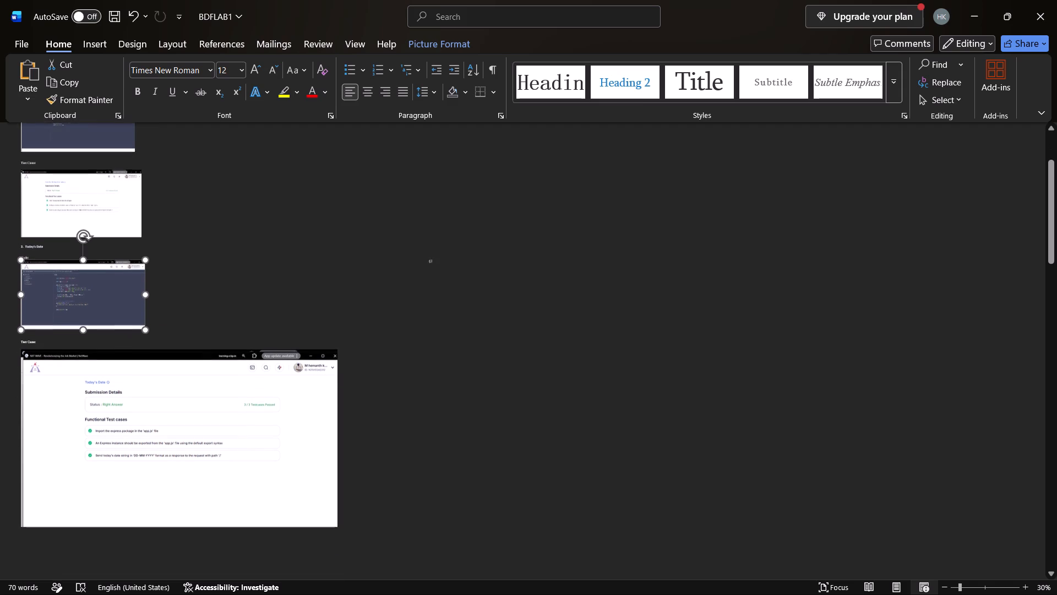
{"action": "scroll", "coordinate": [308, 503], "scroll_direction": "down", "scroll_amount": 1}
{"action": "left_click", "coordinate": [273, 396]}
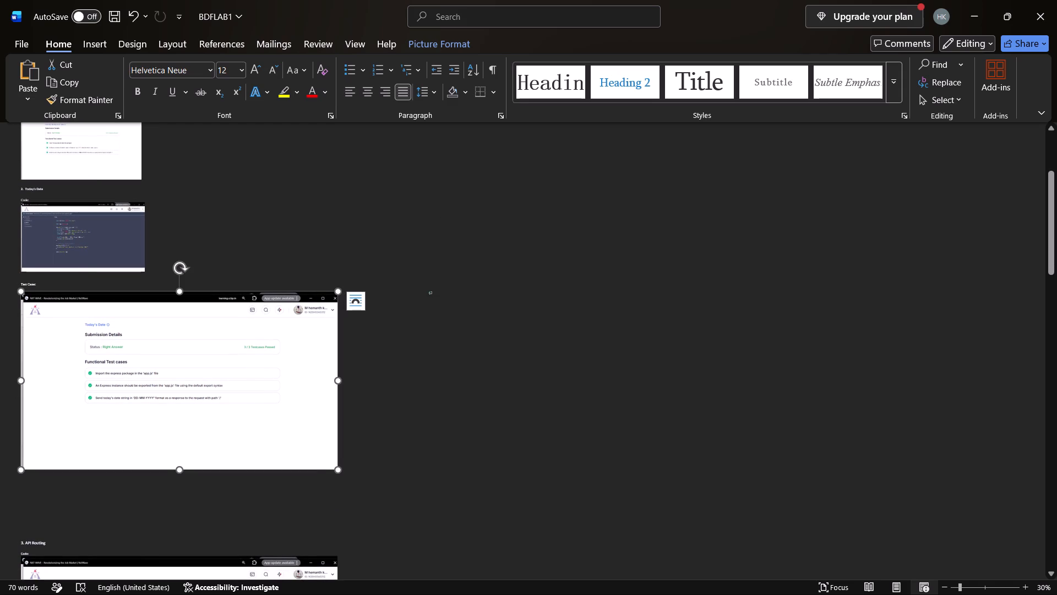
{"action": "right_click_drag", "start_coordinate": [340, 471], "coordinate": [116, 370]}
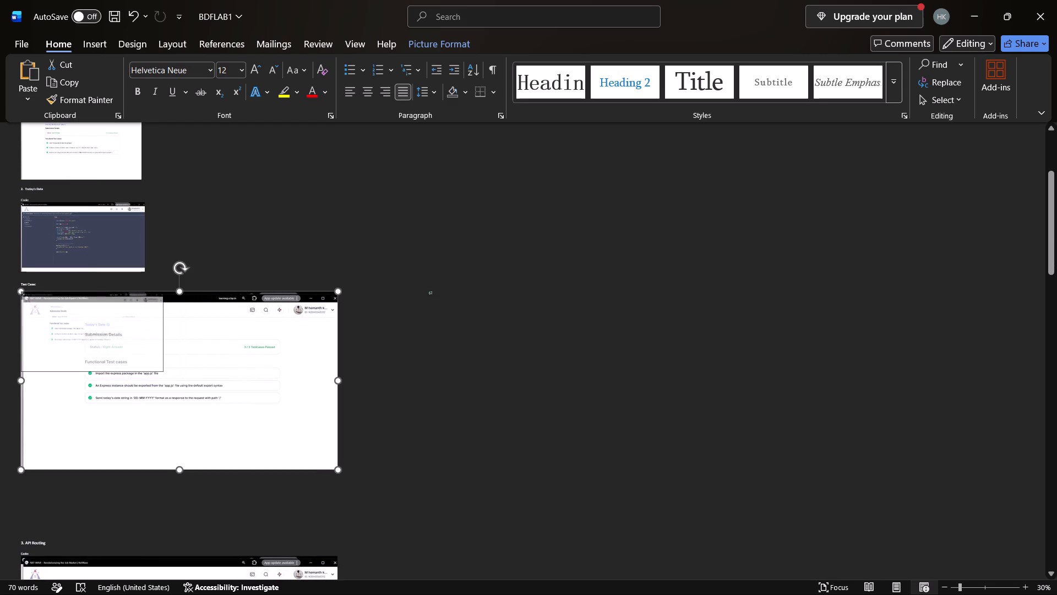
{"action": "right_click_drag", "start_coordinate": [116, 370], "coordinate": [106, 364]}
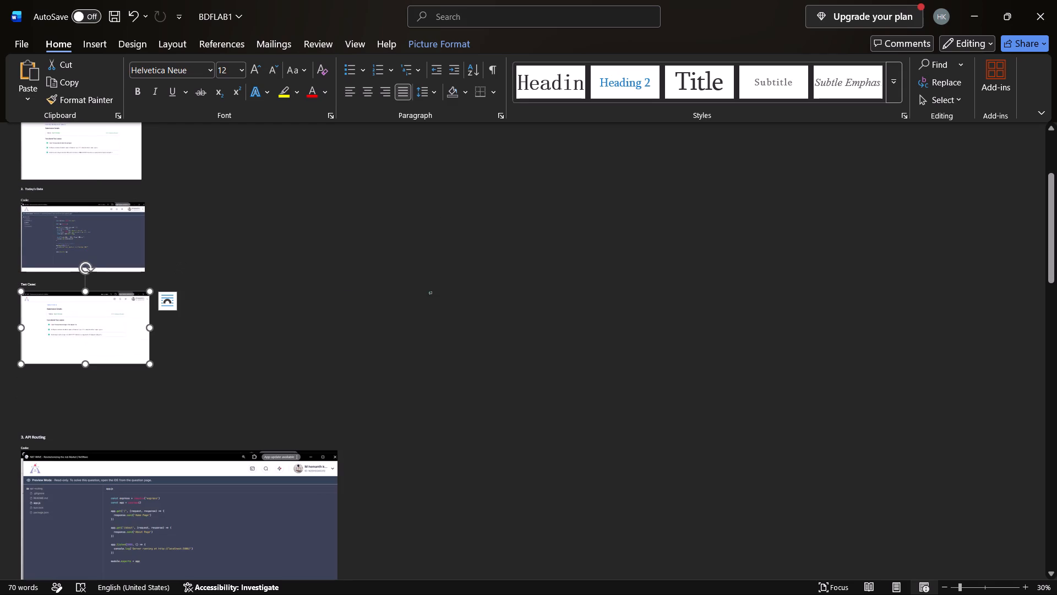
Shrink the code screenshot in section 3, API Routing, proportionally to a little under 40% of its width.
{"action": "scroll", "coordinate": [180, 393], "scroll_direction": "down", "scroll_amount": 1}
{"action": "right_click", "coordinate": [221, 334]}
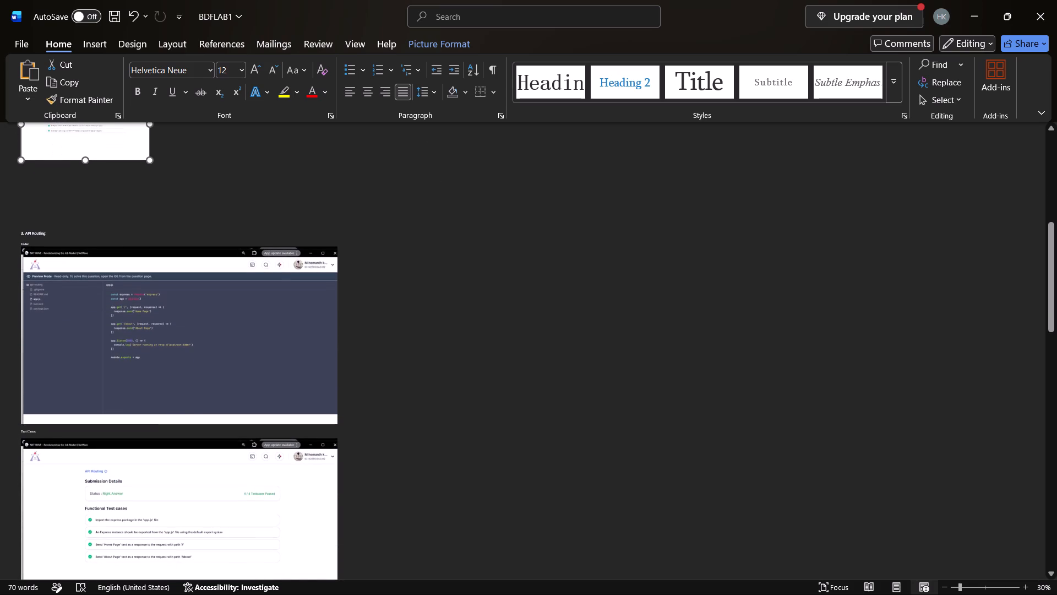
{"action": "right_click", "coordinate": [253, 379]}
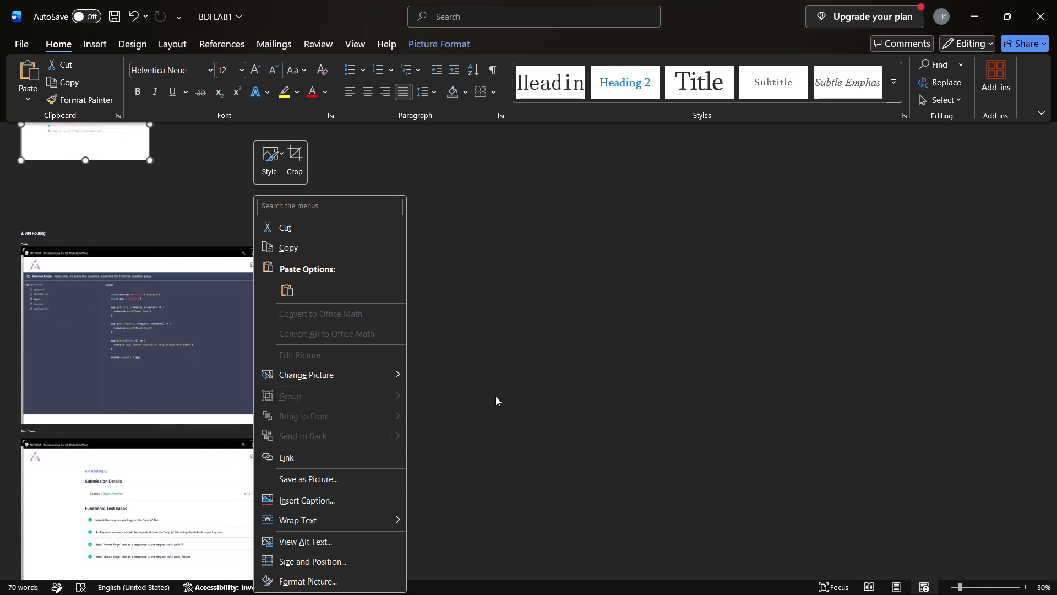
{"action": "left_click_drag", "start_coordinate": [495, 396], "coordinate": [339, 424]}
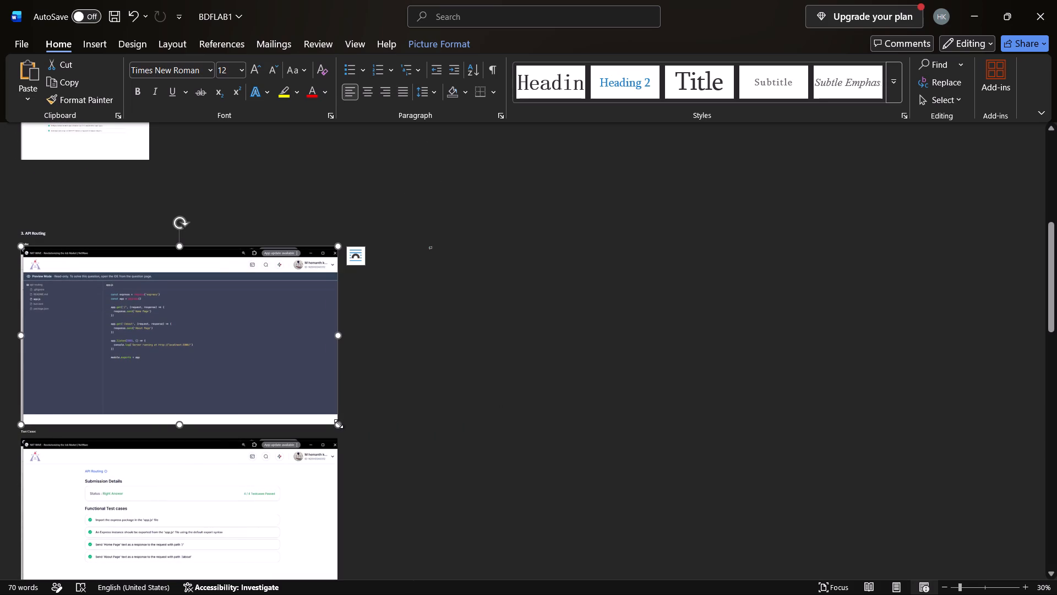
{"action": "left_click_drag", "start_coordinate": [339, 424], "coordinate": [115, 314]}
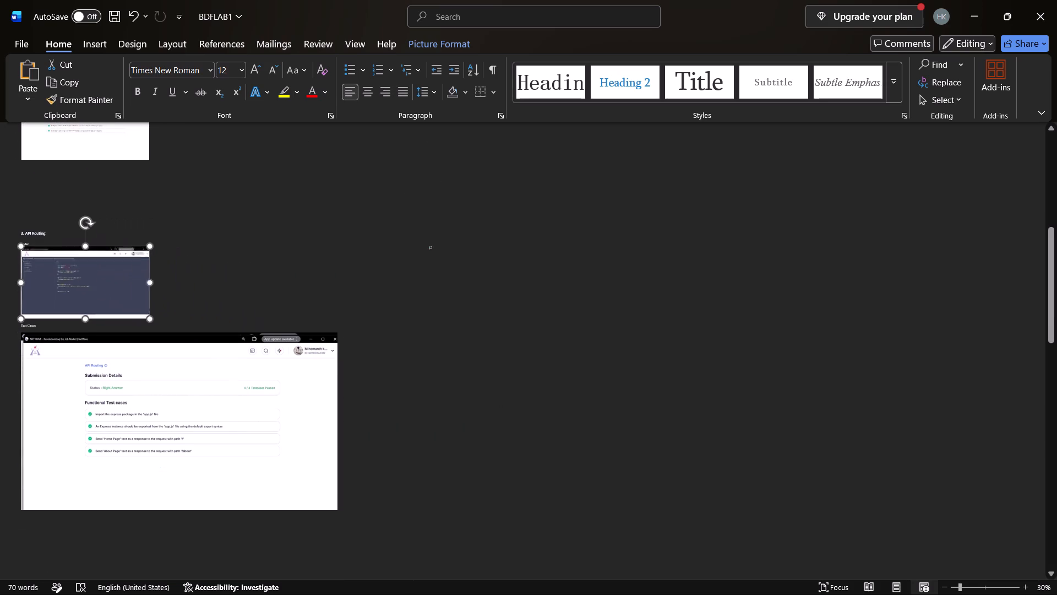
{"action": "left_click_drag", "start_coordinate": [115, 314], "coordinate": [122, 313]}
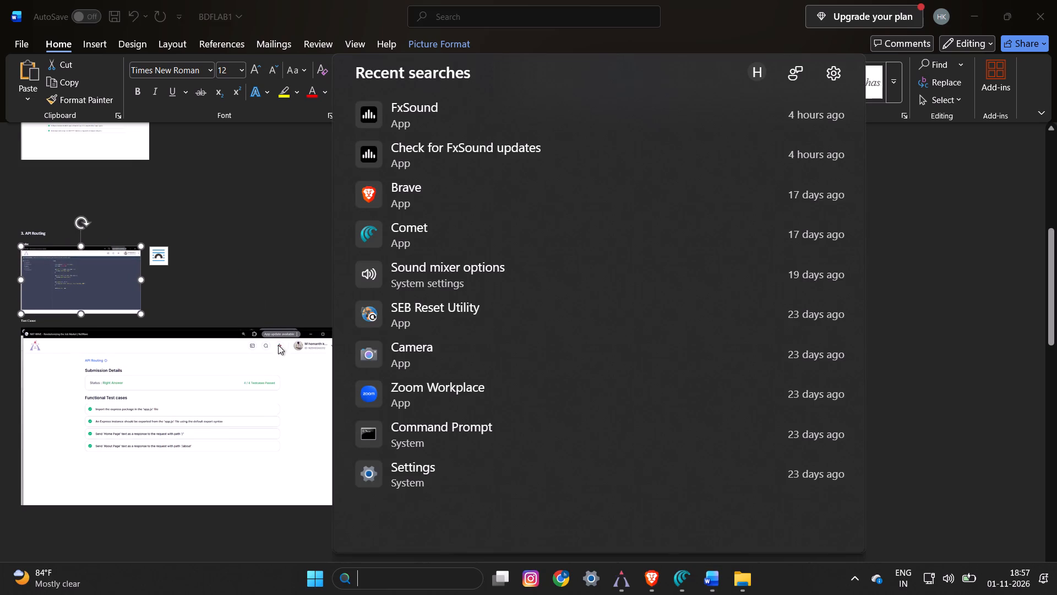
Shrink the Test Cases screenshot in section 3, API Routing, proportionally to about 40% of its width.
{"action": "left_click", "coordinate": [242, 184]}
{"action": "right_click", "coordinate": [304, 415]}
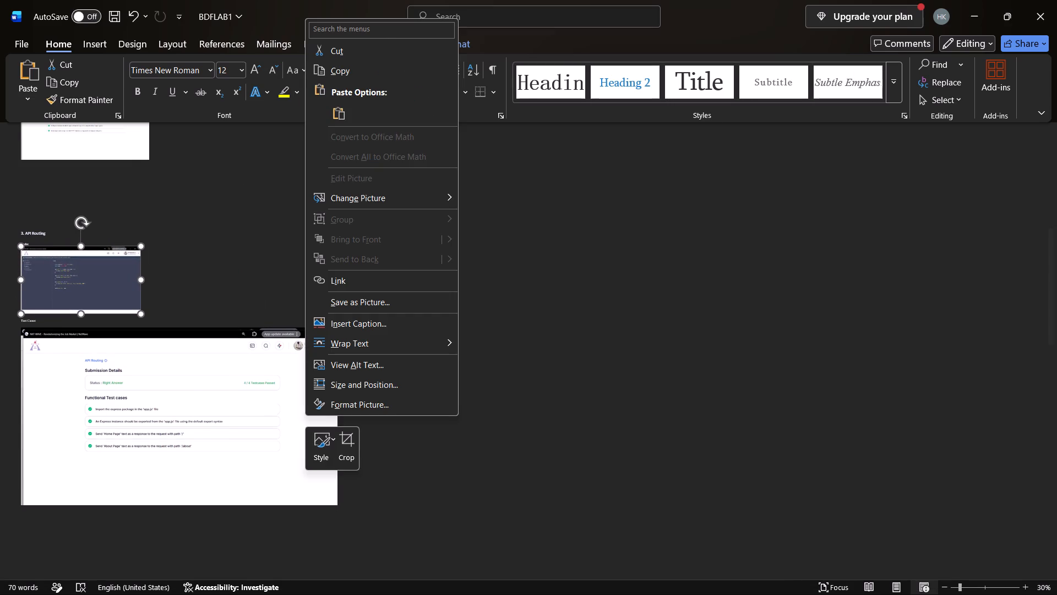
{"action": "left_click", "coordinate": [275, 432]}
{"action": "left_click_drag", "start_coordinate": [339, 507], "coordinate": [239, 469]}
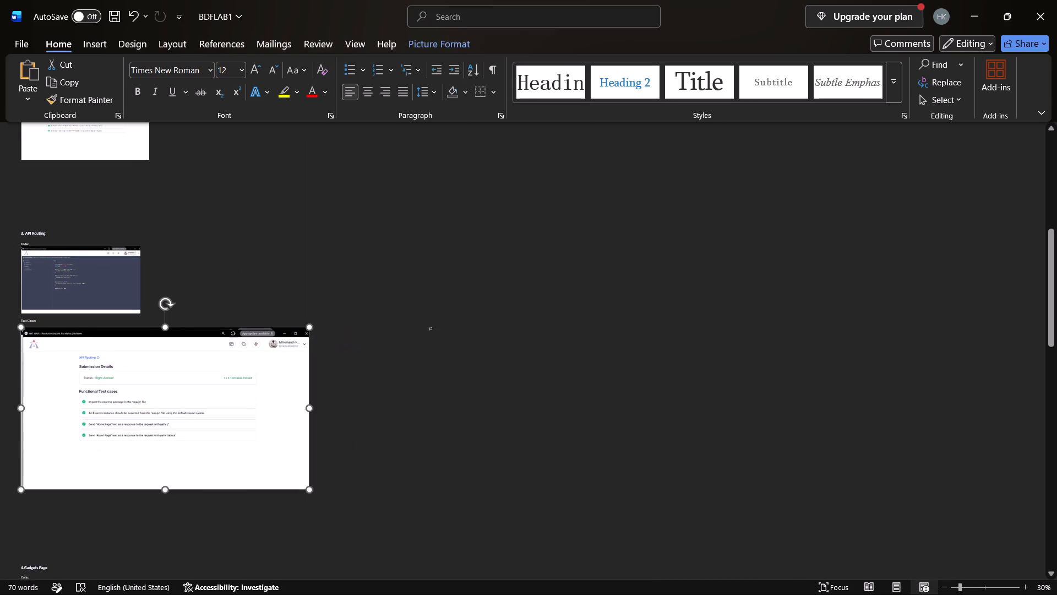
{"action": "left_click_drag", "start_coordinate": [239, 469], "coordinate": [67, 399]}
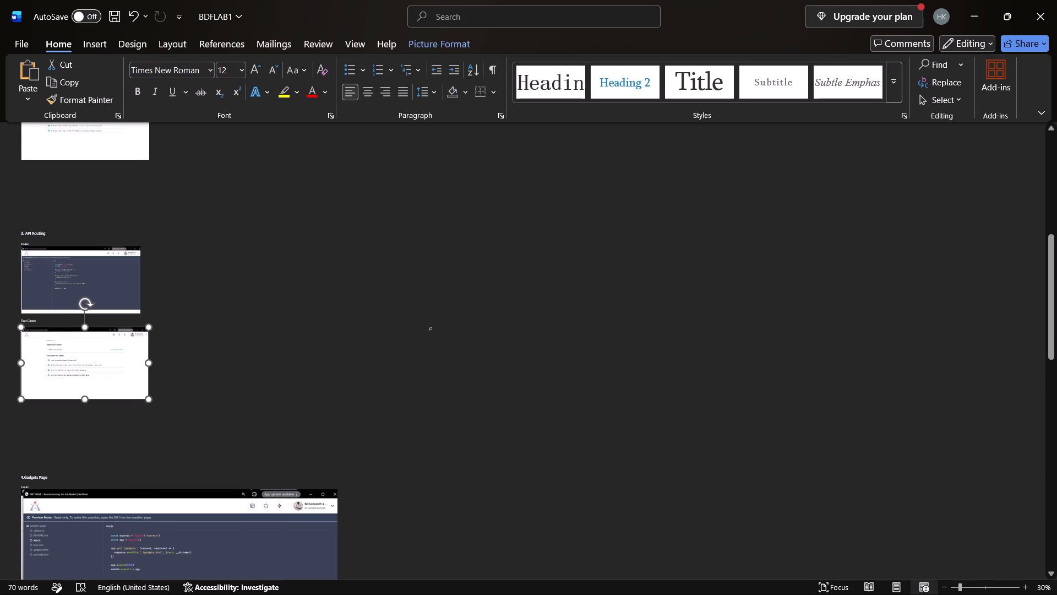
Shrink the code screenshot in section 4, Gadgets Page, proportionally to about 40% of its width.
{"action": "scroll", "coordinate": [129, 477], "scroll_direction": "down", "scroll_amount": 1}
{"action": "scroll", "coordinate": [129, 477], "scroll_direction": "up", "scroll_amount": 1}
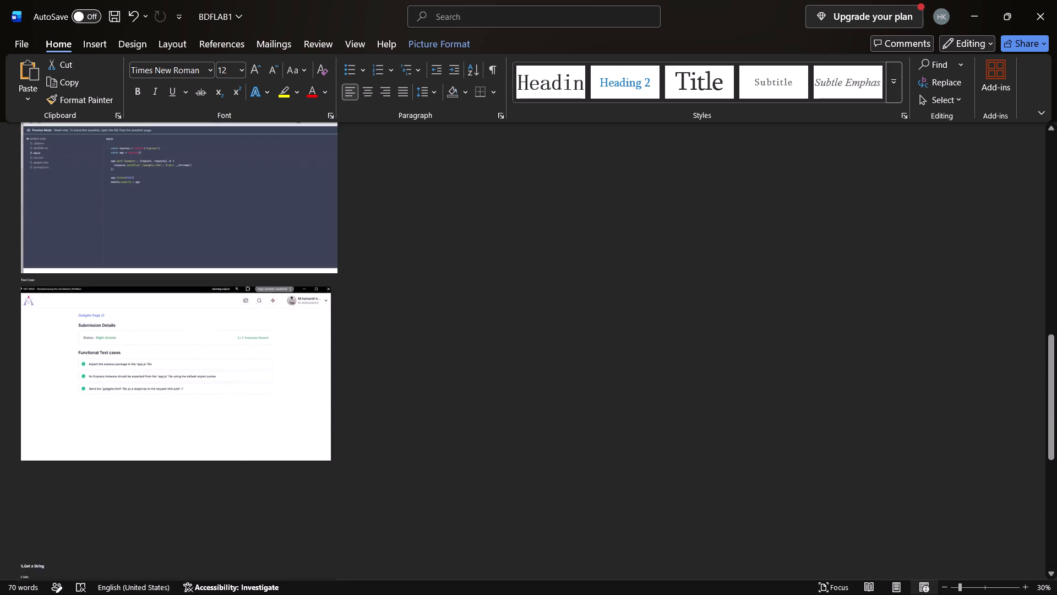
{"action": "scroll", "coordinate": [129, 477], "scroll_direction": "up", "scroll_amount": 1}
{"action": "right_click", "coordinate": [127, 290]}
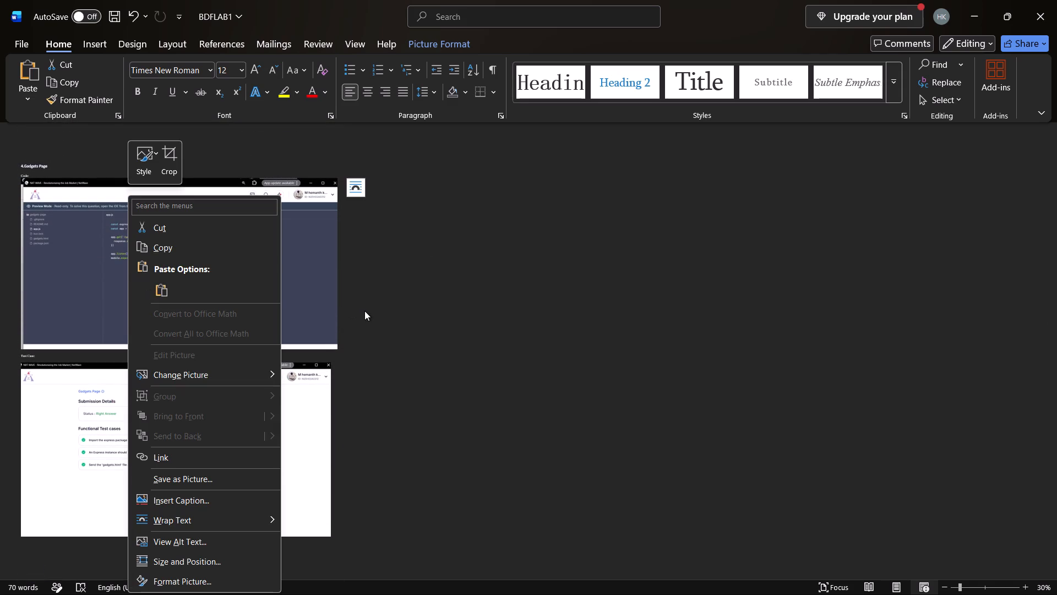
{"action": "left_click", "coordinate": [325, 302]}
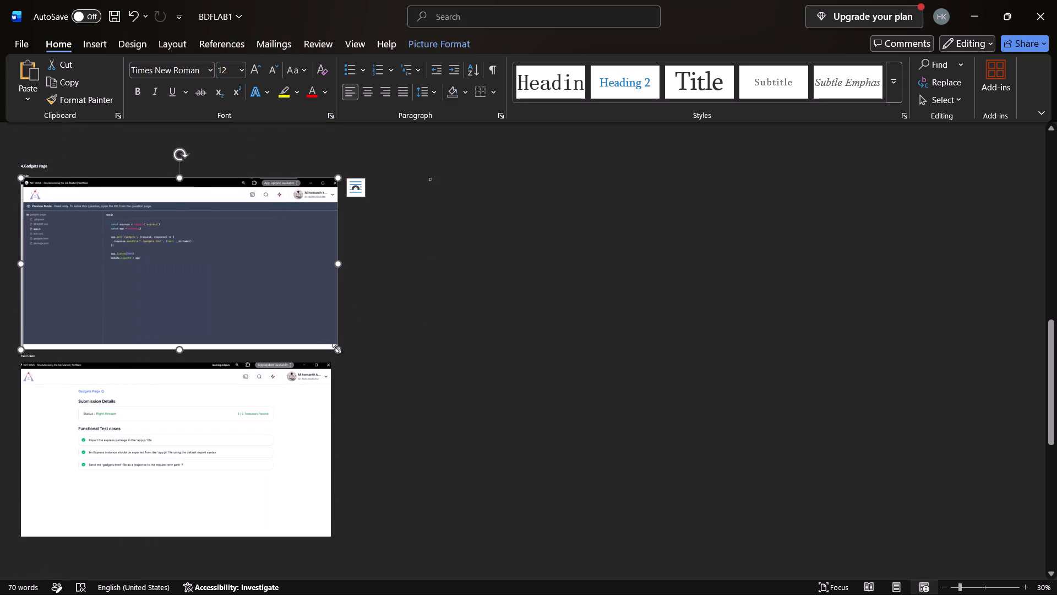
{"action": "left_click_drag", "start_coordinate": [337, 348], "coordinate": [148, 243]}
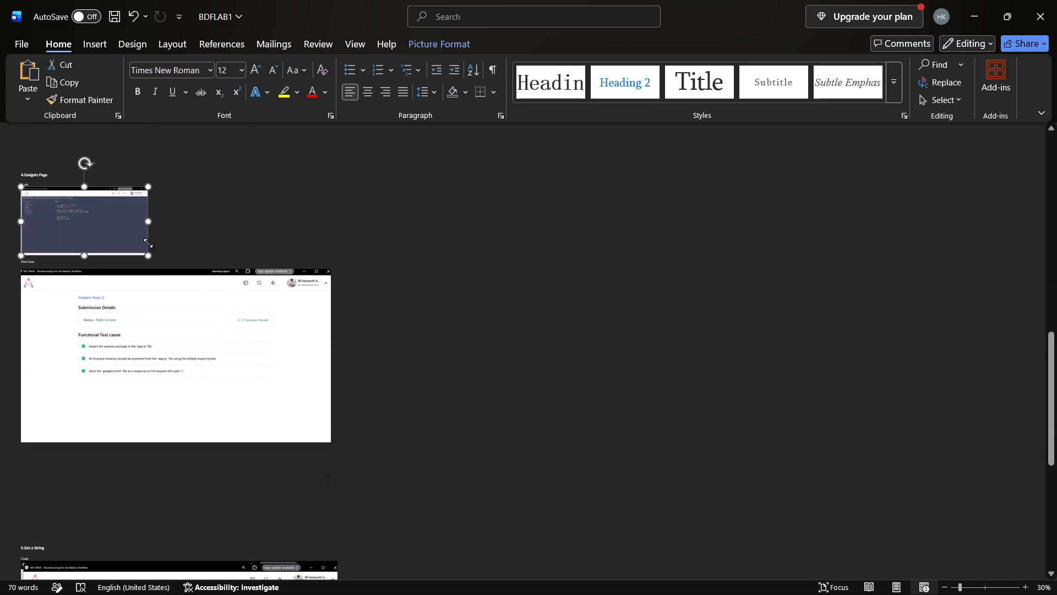
Shrink the Test Case screenshot in section 4, Gadgets Page, proportionally to a little over 40% of its width.
{"action": "left_click", "coordinate": [145, 360]}
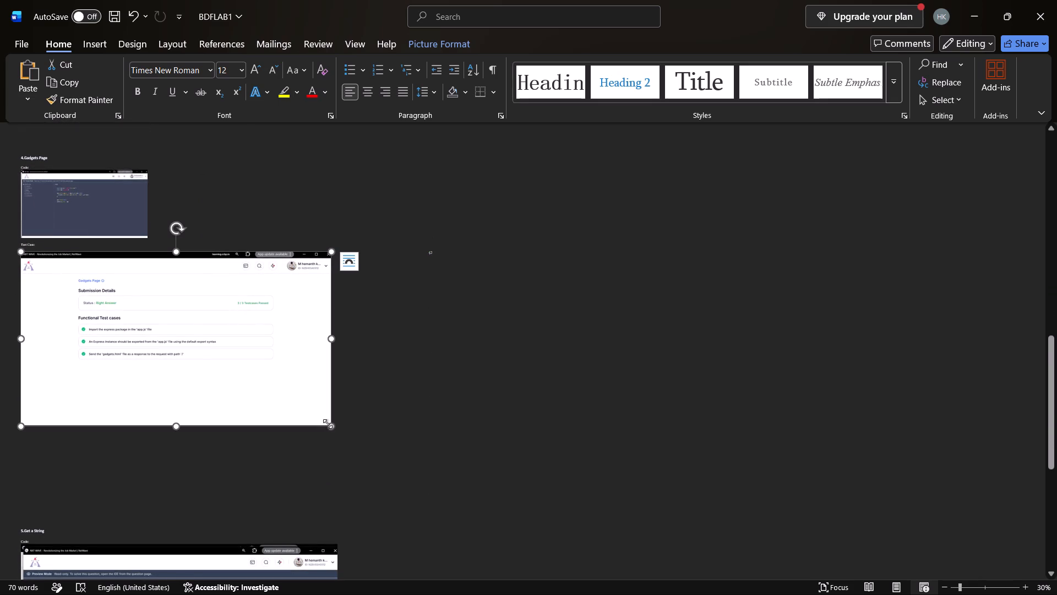
{"action": "left_click_drag", "start_coordinate": [331, 426], "coordinate": [154, 321]}
Shrink the code screenshot in section 5, Get a String, proportionally to a little under half its width.
{"action": "scroll", "coordinate": [191, 477], "scroll_direction": "down", "scroll_amount": 1}
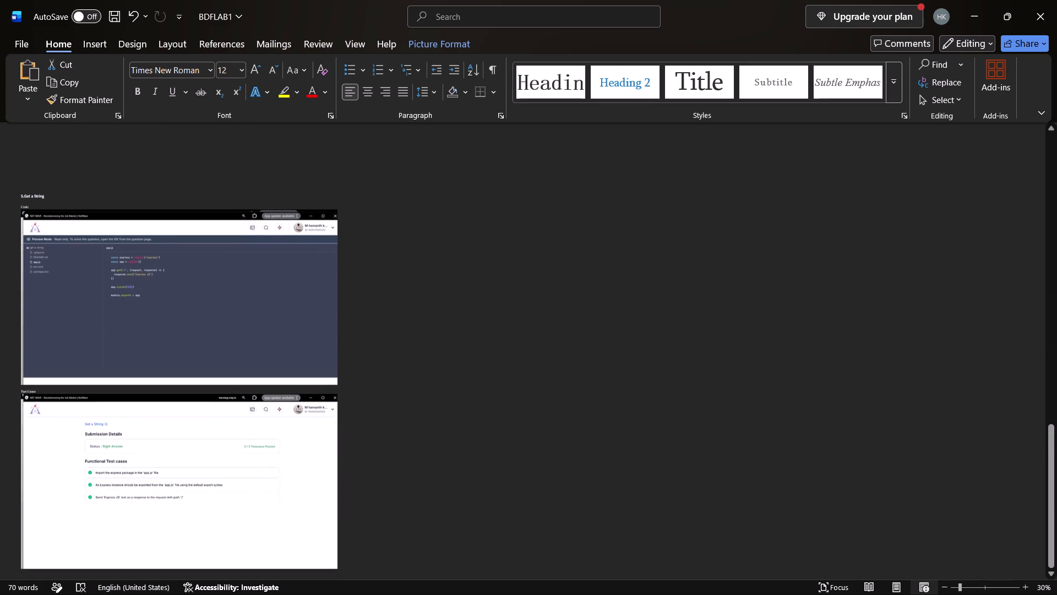
{"action": "left_click", "coordinate": [208, 359]}
{"action": "right_click", "coordinate": [208, 359]}
{"action": "left_click_drag", "start_coordinate": [441, 350], "coordinate": [340, 377]}
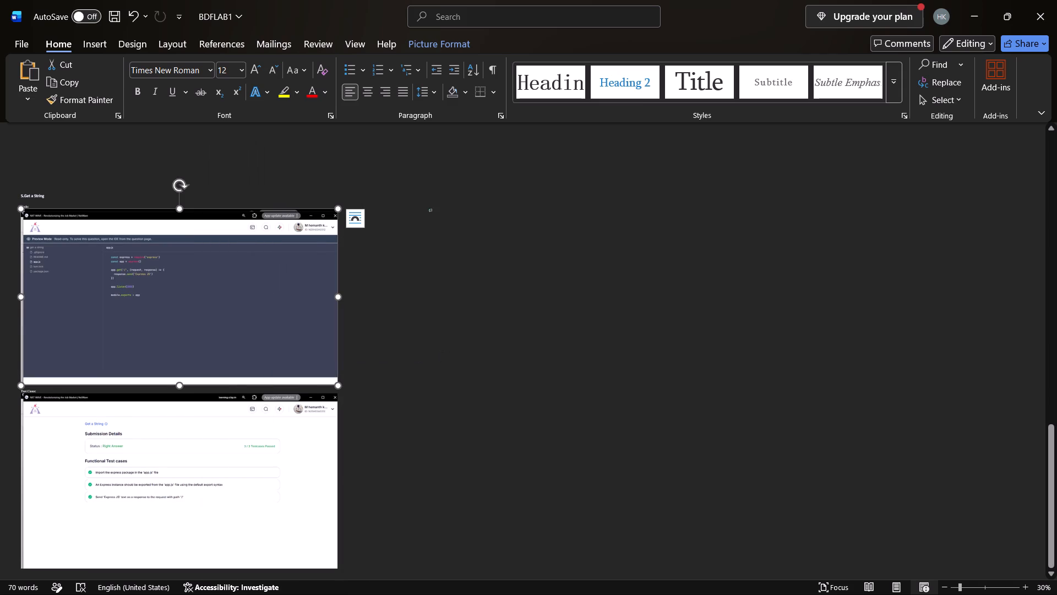
{"action": "left_click_drag", "start_coordinate": [340, 377], "coordinate": [335, 383]}
{"action": "left_click_drag", "start_coordinate": [335, 383], "coordinate": [170, 282]}
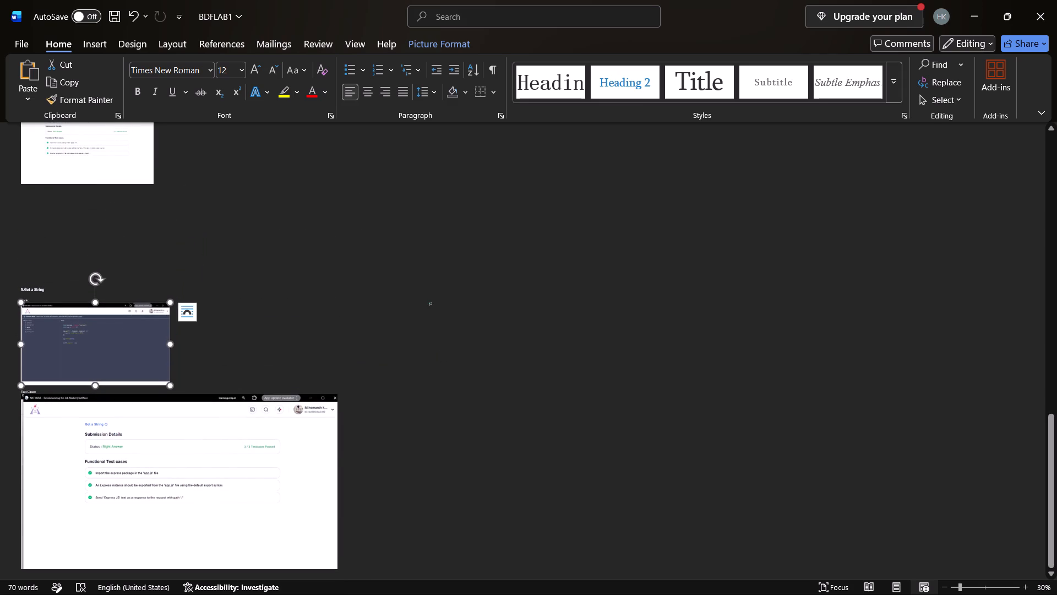
Shrink the Test Cases screenshot in section 5, Get a String, proportionally to about half its width.
{"action": "right_click", "coordinate": [214, 461]}
{"action": "scroll", "coordinate": [314, 496], "scroll_direction": "down", "scroll_amount": 1}
{"action": "left_click", "coordinate": [297, 505]}
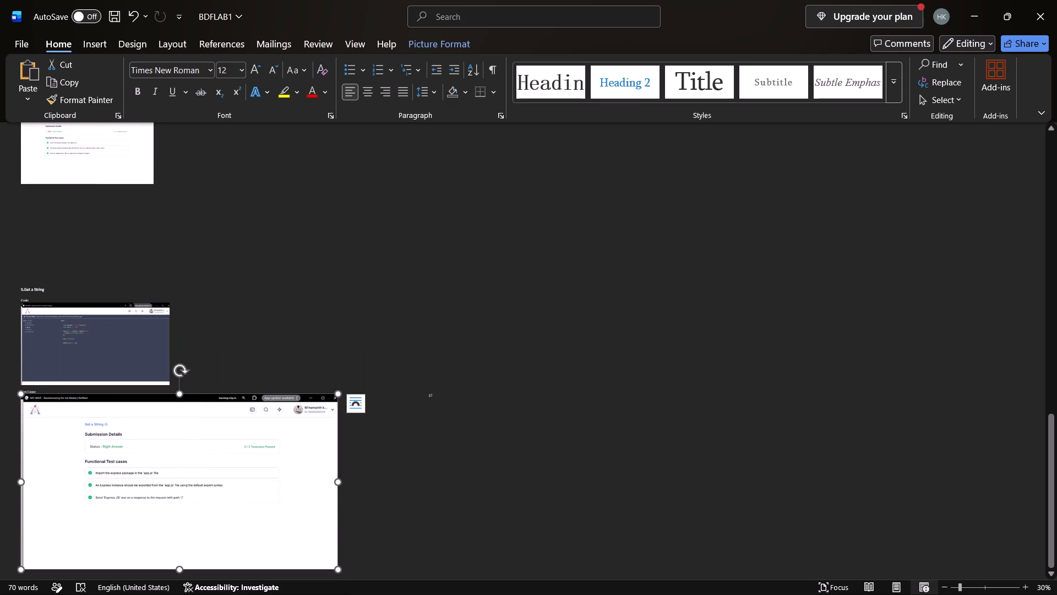
{"action": "scroll", "coordinate": [279, 499], "scroll_direction": "down", "scroll_amount": 1}
{"action": "right_click_drag", "start_coordinate": [339, 571], "coordinate": [173, 482]}
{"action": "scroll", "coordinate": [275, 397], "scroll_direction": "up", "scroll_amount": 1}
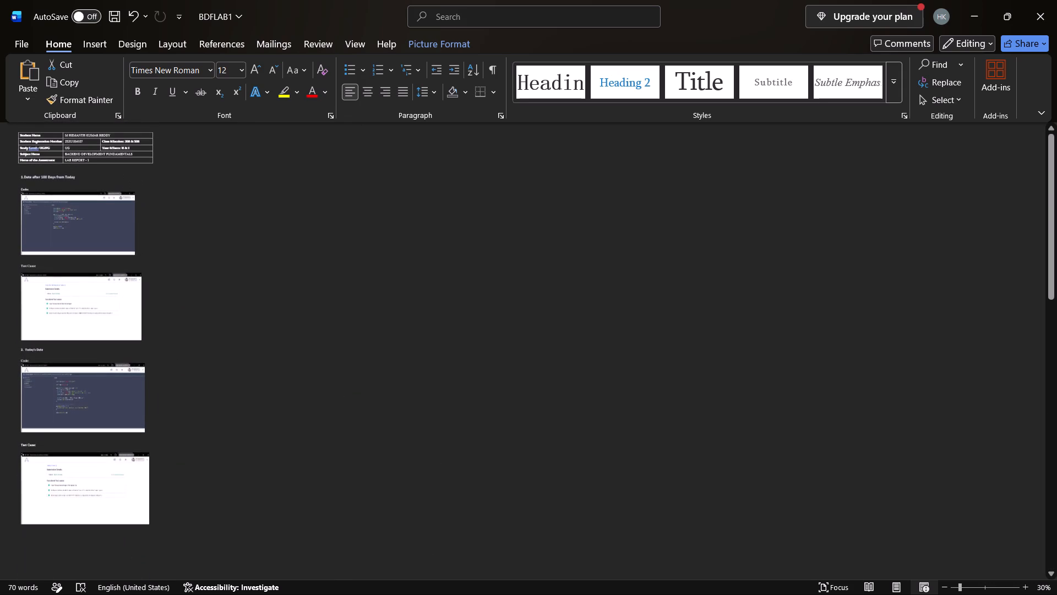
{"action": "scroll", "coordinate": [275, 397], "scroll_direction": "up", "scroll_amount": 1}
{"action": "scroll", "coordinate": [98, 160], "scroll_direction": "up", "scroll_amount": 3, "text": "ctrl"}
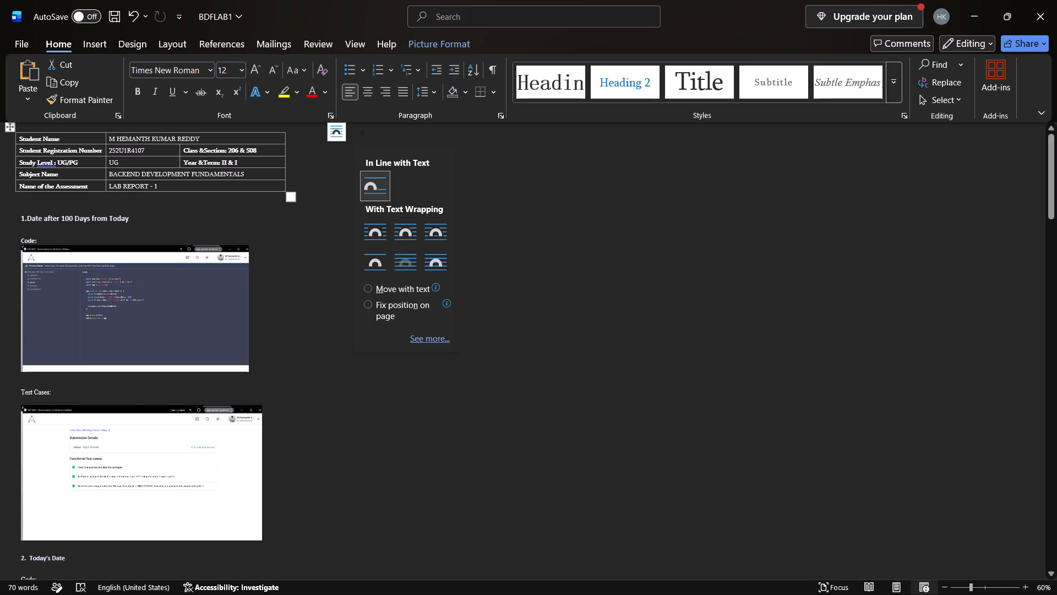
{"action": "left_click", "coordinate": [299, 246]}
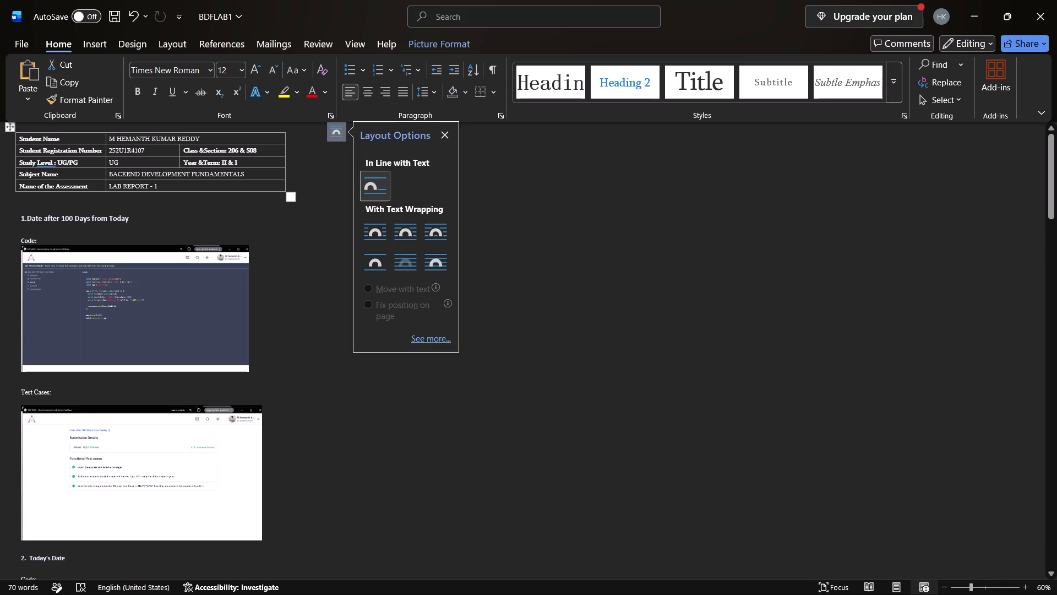
Start saving a copy of the report in OneDrive - Personal with PDF as the file type.
{"action": "left_click", "coordinate": [20, 39]}
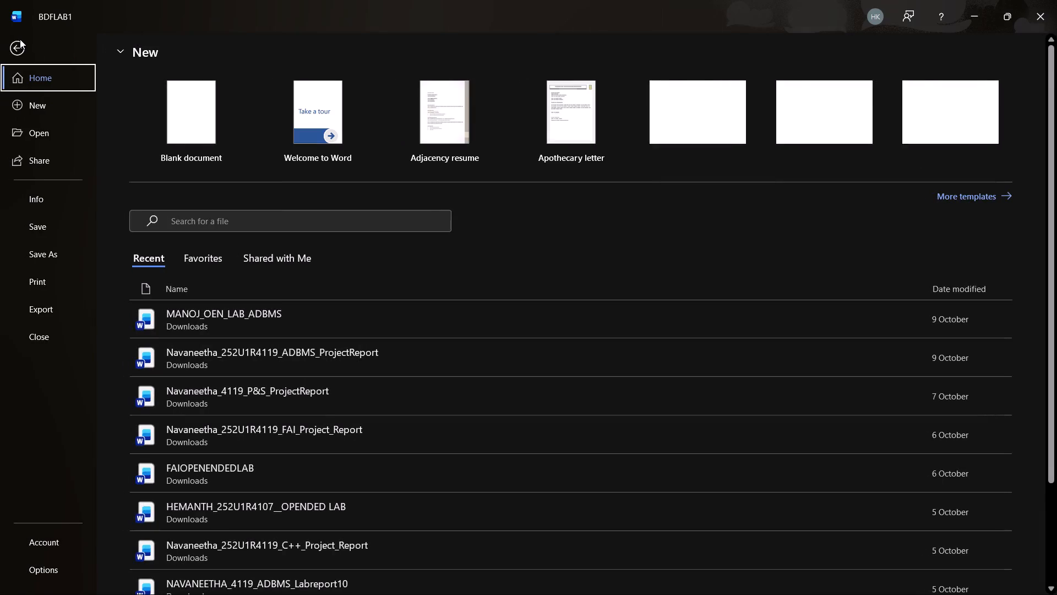
{"action": "left_click", "coordinate": [46, 255]}
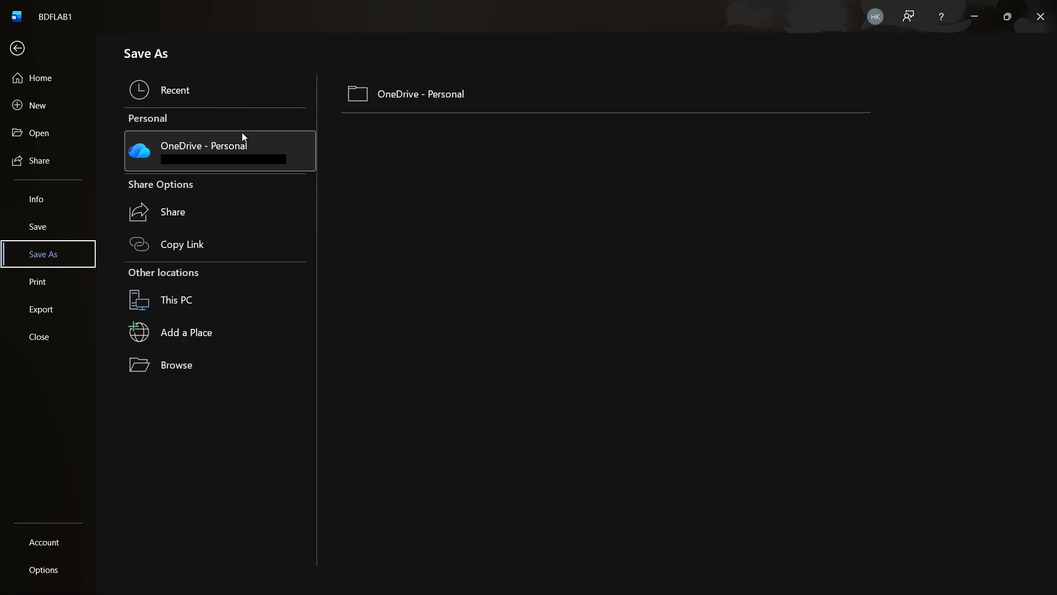
{"action": "left_click", "coordinate": [246, 142]}
{"action": "left_click", "coordinate": [385, 98]}
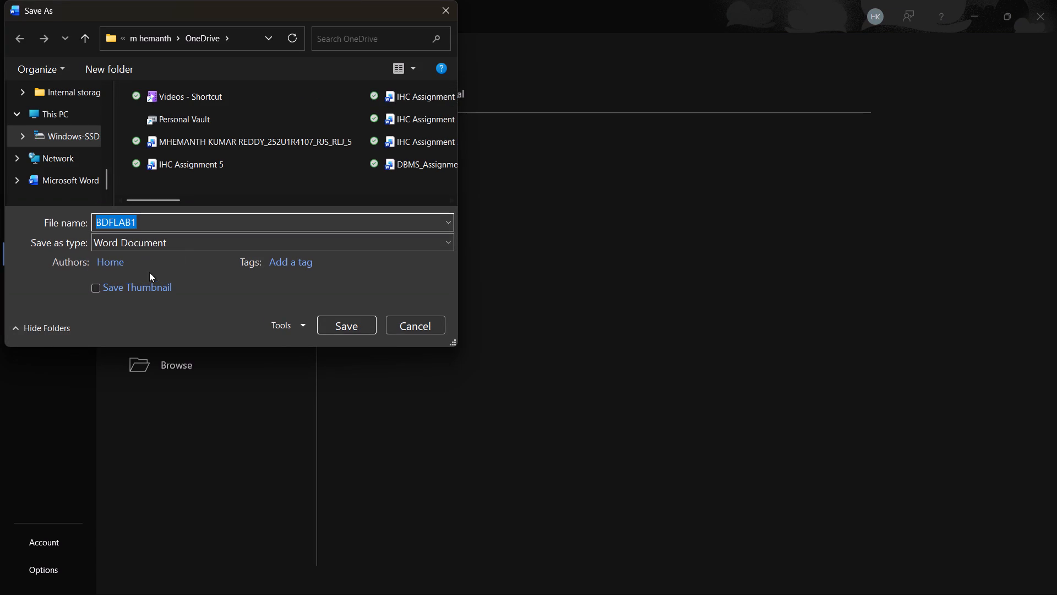
{"action": "left_click", "coordinate": [173, 240]}
{"action": "left_click", "coordinate": [139, 346]}
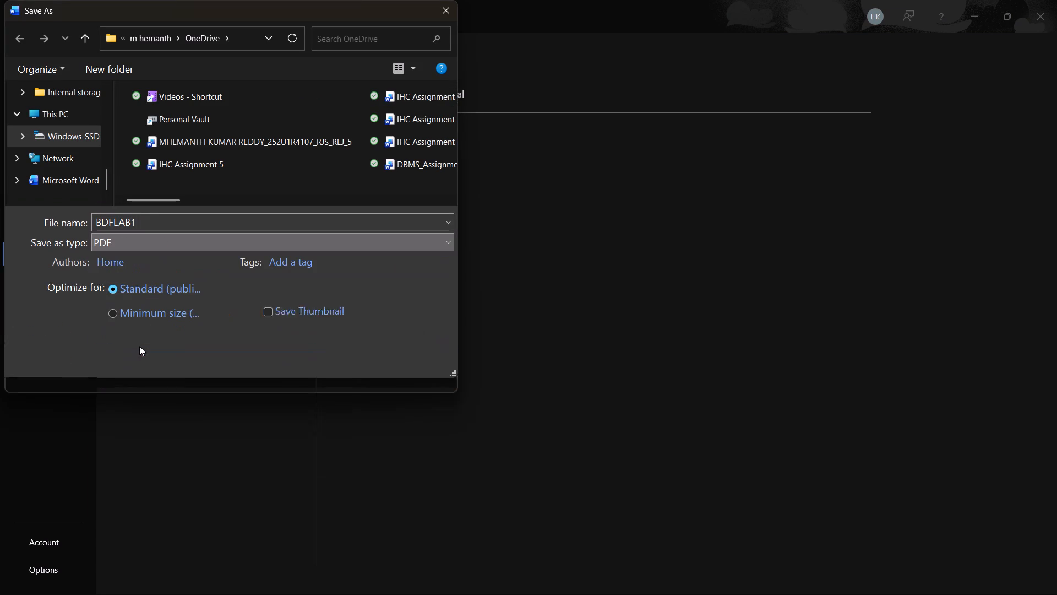
Create a new folder named NAVVEN SIR in the OneDrive folder.
{"action": "scroll", "coordinate": [42, 178], "scroll_direction": "up", "scroll_amount": 1}
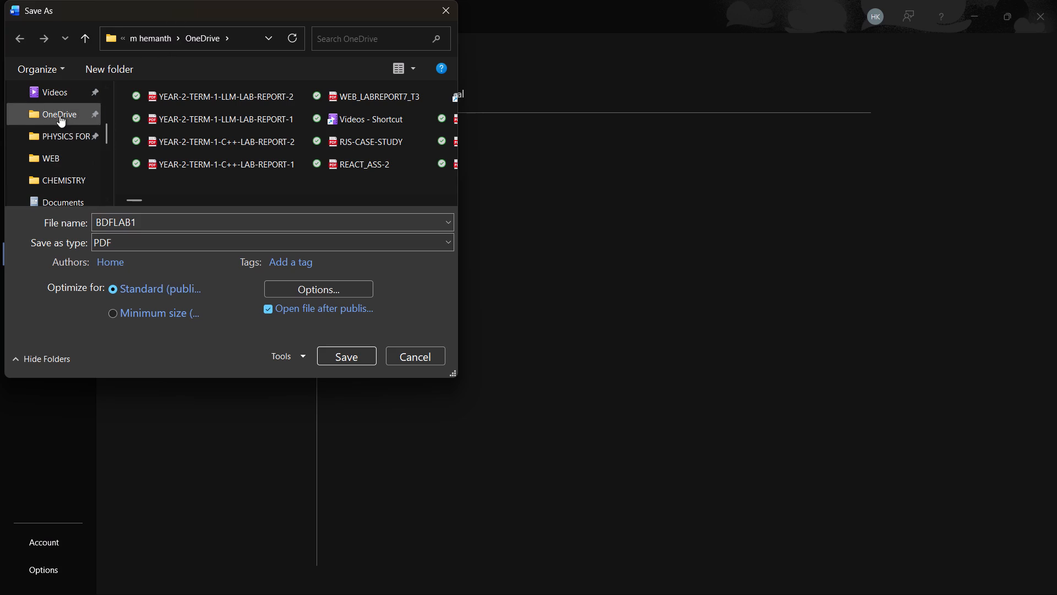
{"action": "scroll", "coordinate": [59, 115], "scroll_direction": "up", "scroll_amount": 1}
{"action": "left_click", "coordinate": [97, 74]}
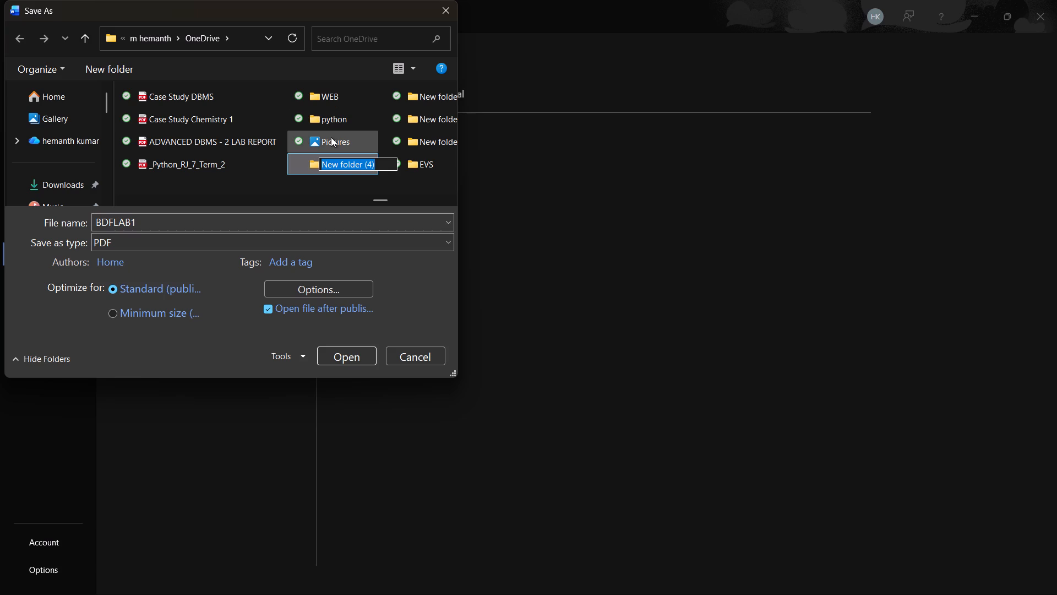
{"action": "key", "text": "BackSpace"}
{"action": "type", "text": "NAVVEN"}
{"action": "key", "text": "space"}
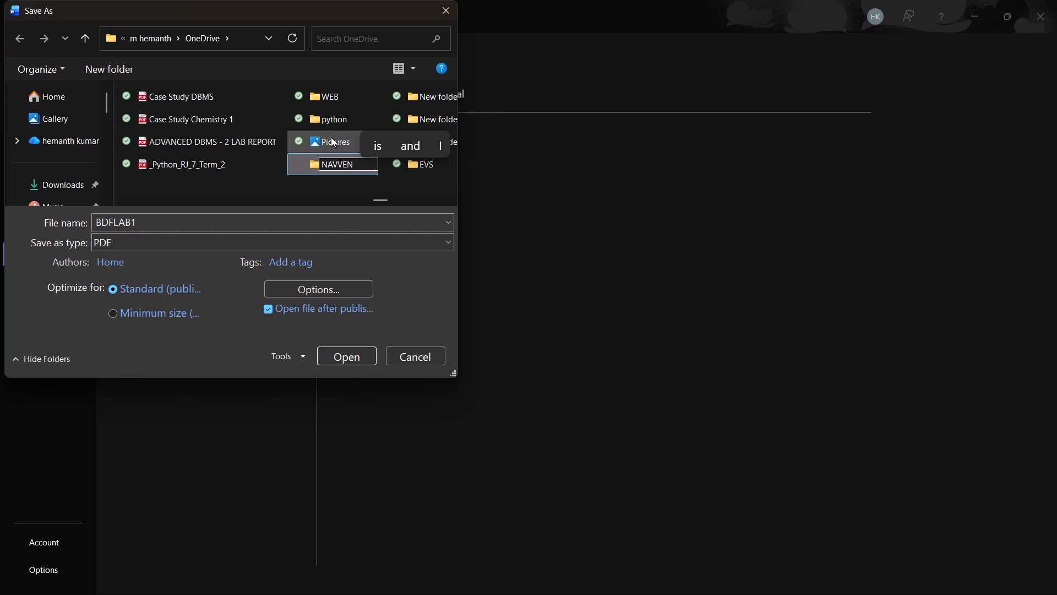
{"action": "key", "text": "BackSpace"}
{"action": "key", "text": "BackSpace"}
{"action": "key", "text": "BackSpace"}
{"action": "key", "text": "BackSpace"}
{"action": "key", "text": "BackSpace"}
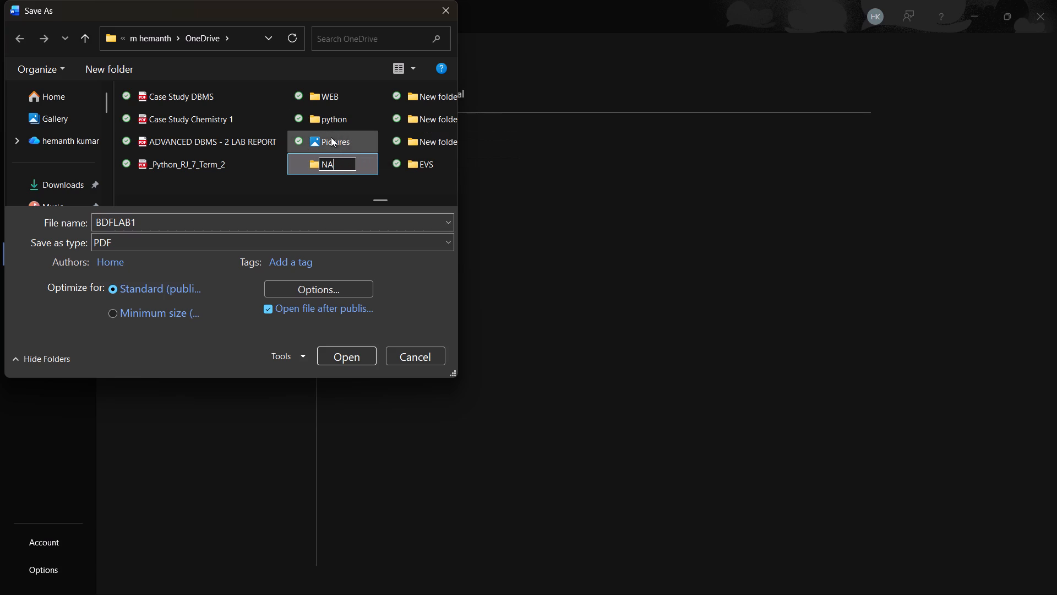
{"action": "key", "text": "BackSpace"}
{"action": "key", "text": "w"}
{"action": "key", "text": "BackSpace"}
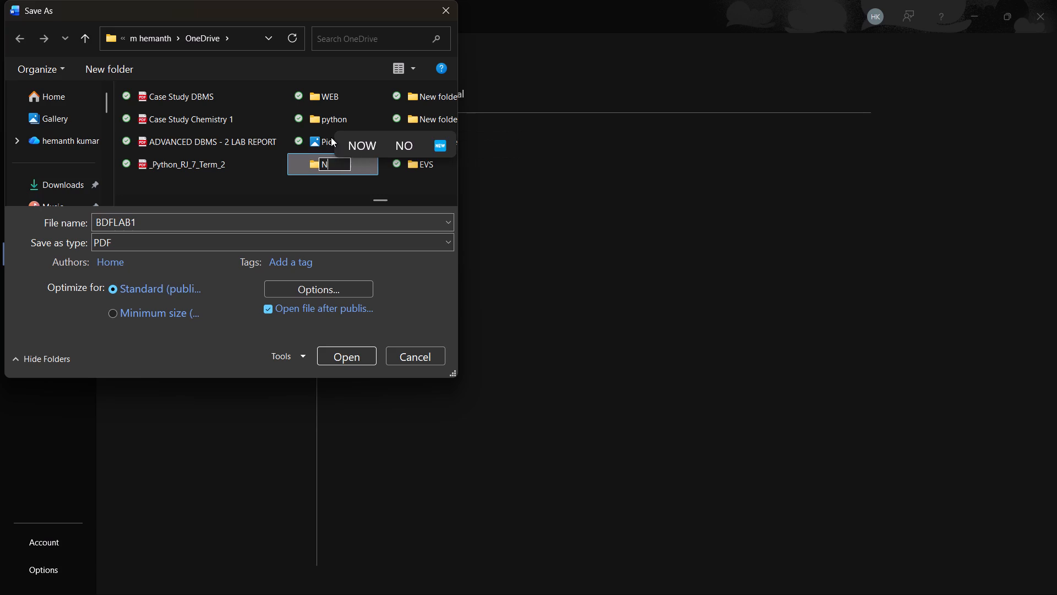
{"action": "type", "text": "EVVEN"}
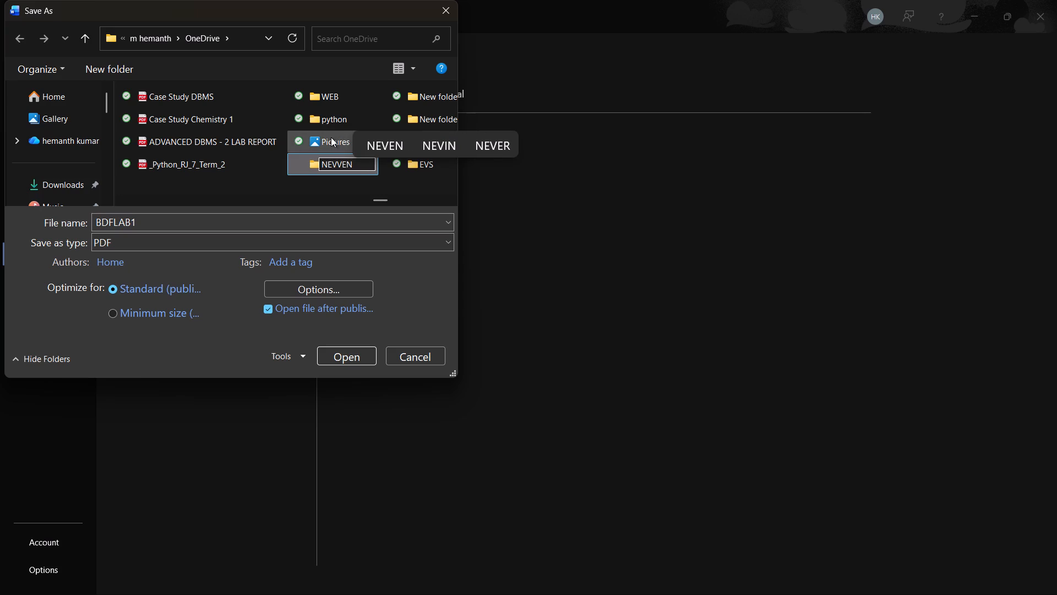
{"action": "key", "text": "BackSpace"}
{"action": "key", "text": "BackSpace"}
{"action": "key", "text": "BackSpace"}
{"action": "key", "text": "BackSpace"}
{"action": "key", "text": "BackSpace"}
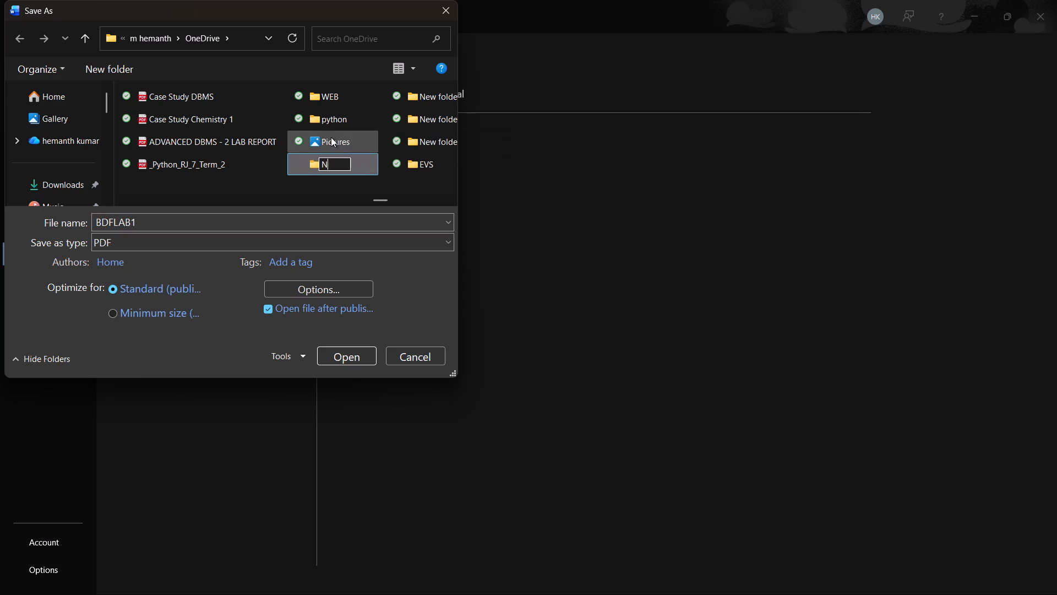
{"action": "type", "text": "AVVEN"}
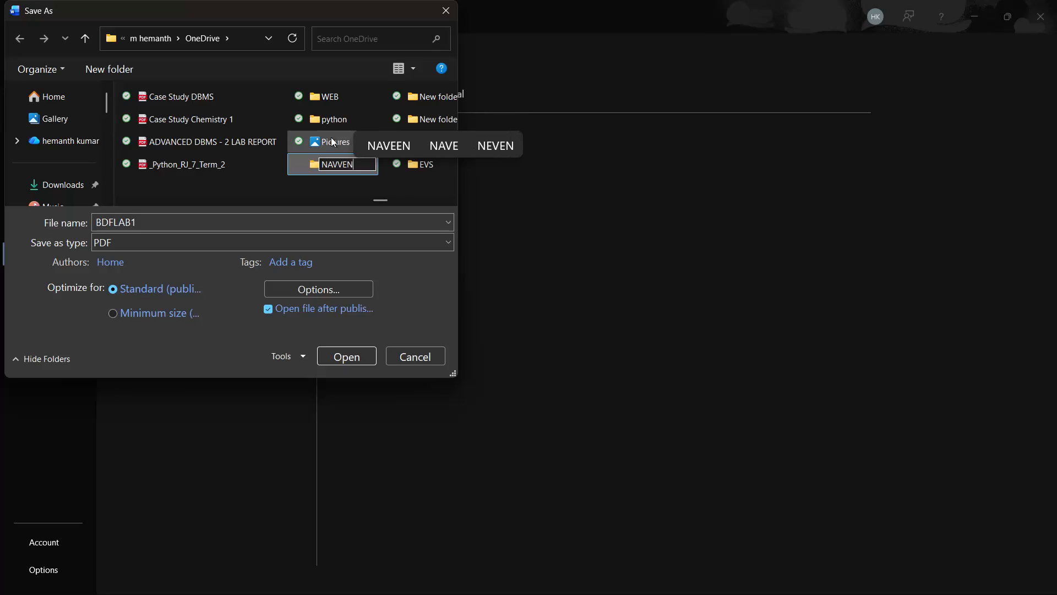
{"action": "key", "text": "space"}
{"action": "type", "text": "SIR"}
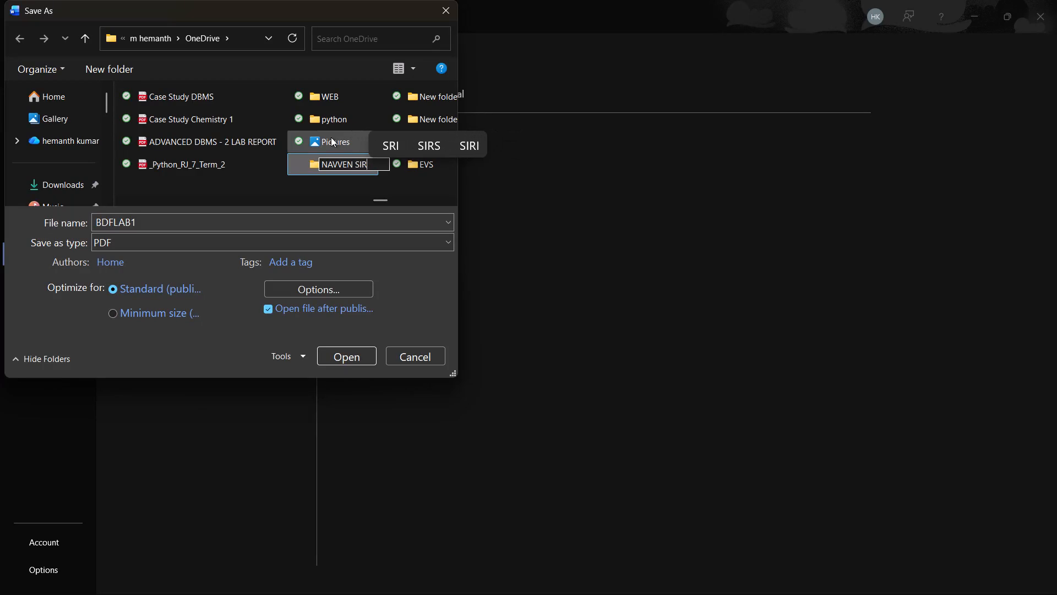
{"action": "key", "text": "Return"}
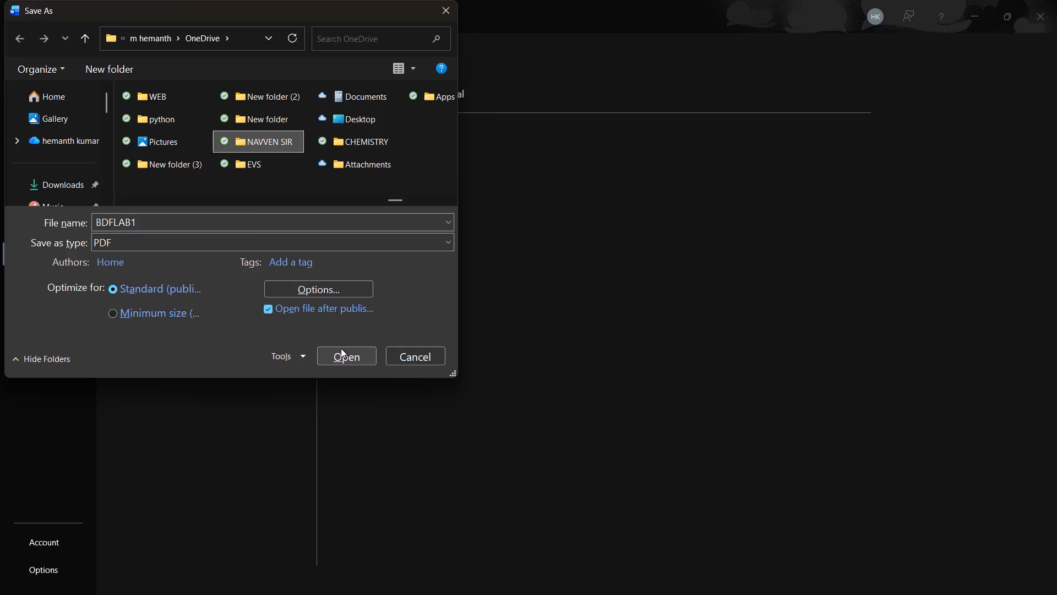
Save the report as the PDF BDFLAB1 inside the NAVVEN SIR folder.
{"action": "left_click", "coordinate": [235, 225]}
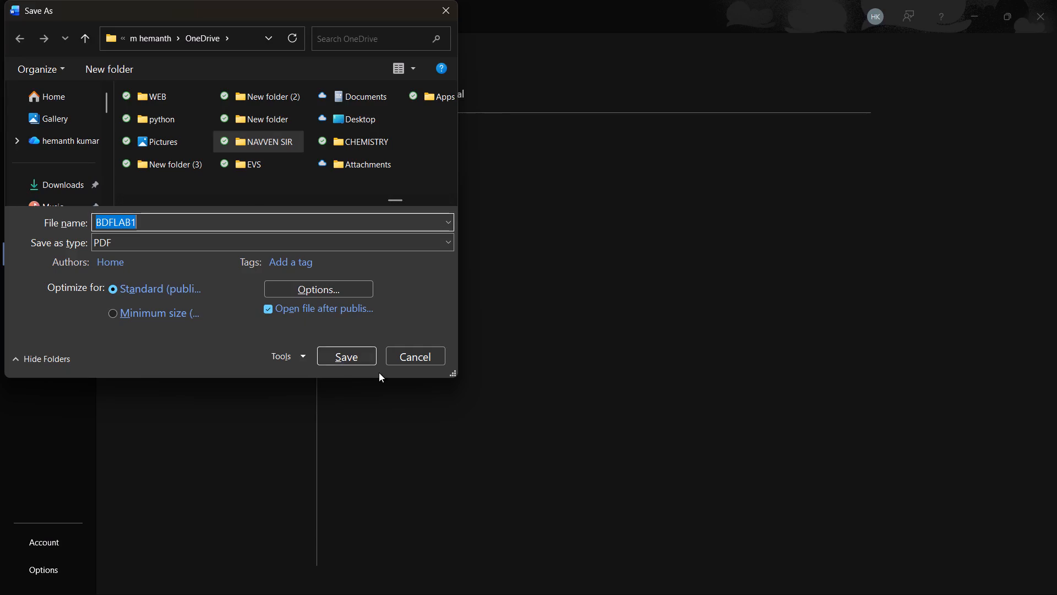
{"action": "left_click", "coordinate": [357, 353]}
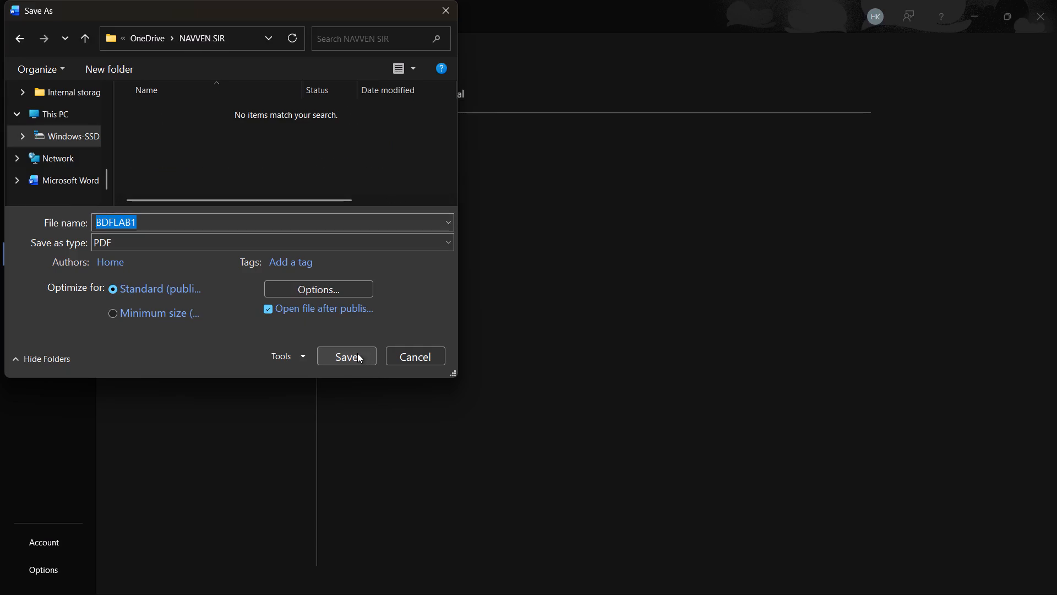
{"action": "left_click", "coordinate": [357, 353]}
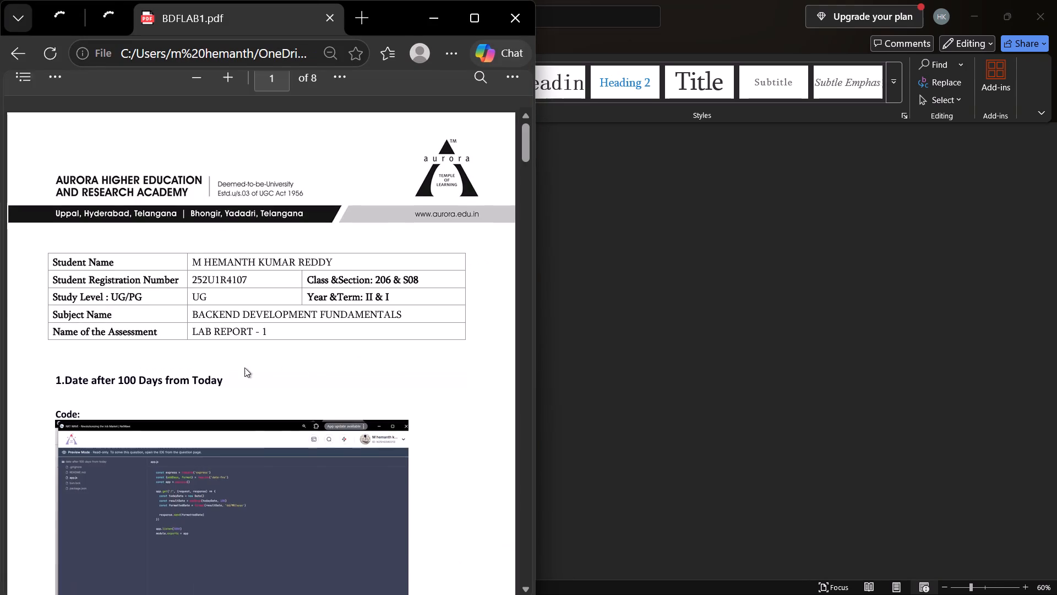
Look through the pages of the exported BDFLAB1 PDF to check the layout and screenshot sizes.
{"action": "scroll", "coordinate": [244, 367], "scroll_direction": "down", "scroll_amount": 6}
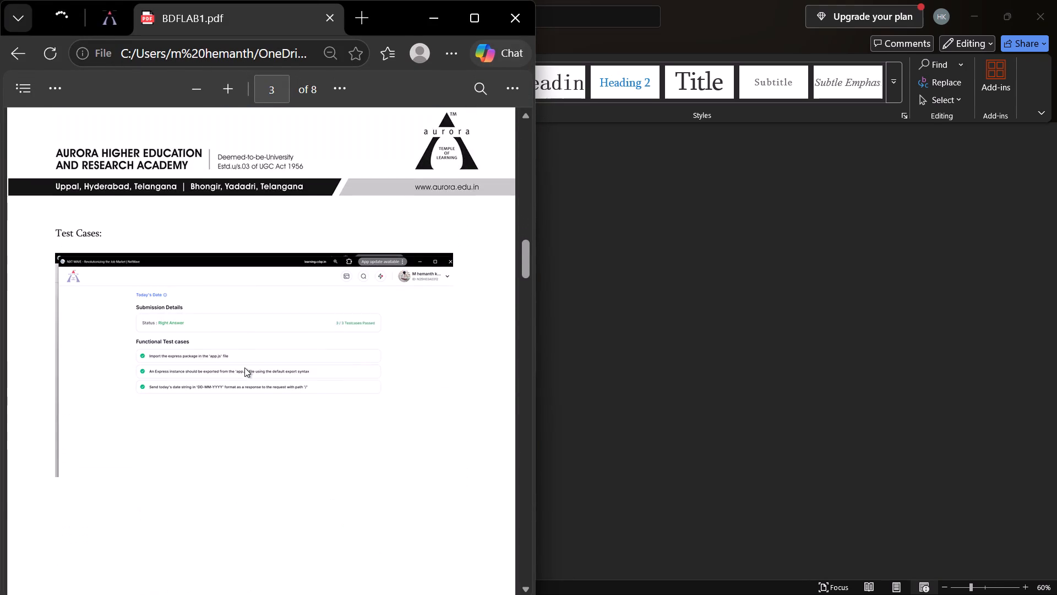
{"action": "scroll", "coordinate": [244, 367], "scroll_direction": "down", "scroll_amount": 6}
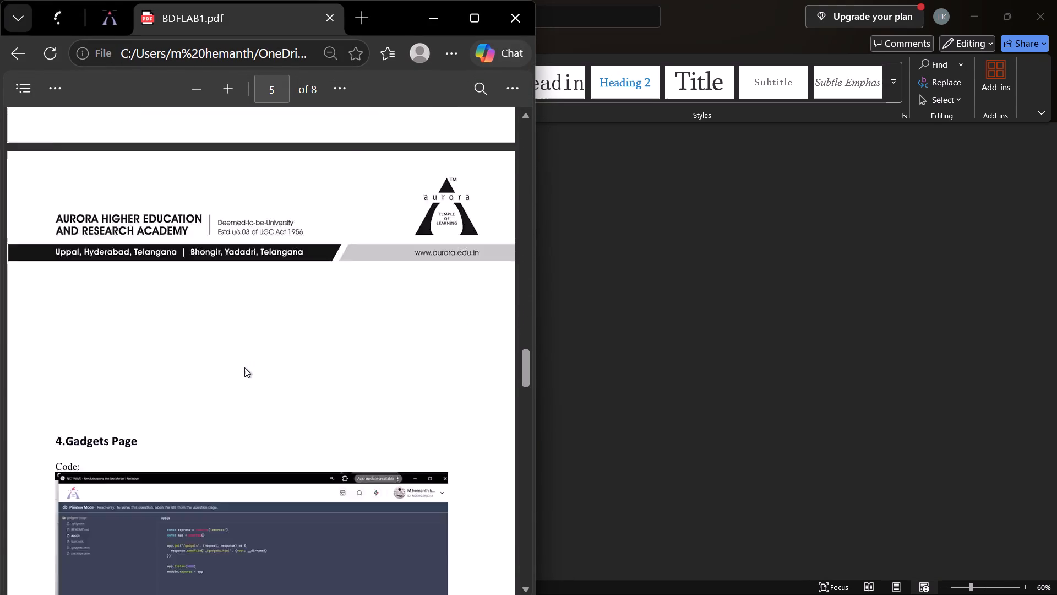
{"action": "scroll", "coordinate": [244, 367], "scroll_direction": "down", "scroll_amount": 7}
{"action": "scroll", "coordinate": [244, 367], "scroll_direction": "up", "scroll_amount": 4}
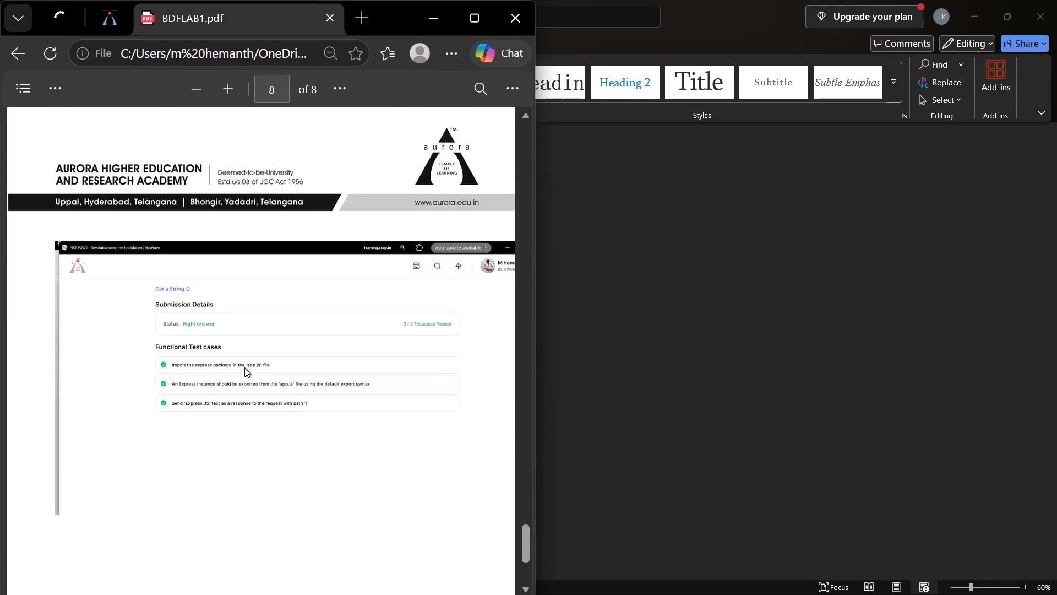
{"action": "scroll", "coordinate": [244, 367], "scroll_direction": "up", "scroll_amount": 8}
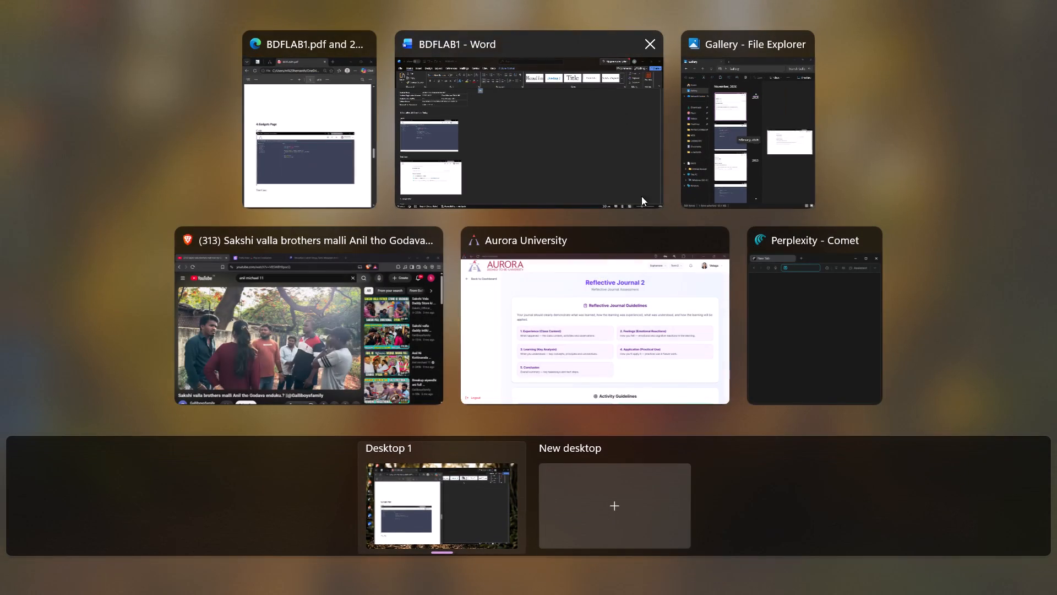
Switch to the Aurora University portal and log out of the current account.
{"action": "left_click", "coordinate": [581, 280]}
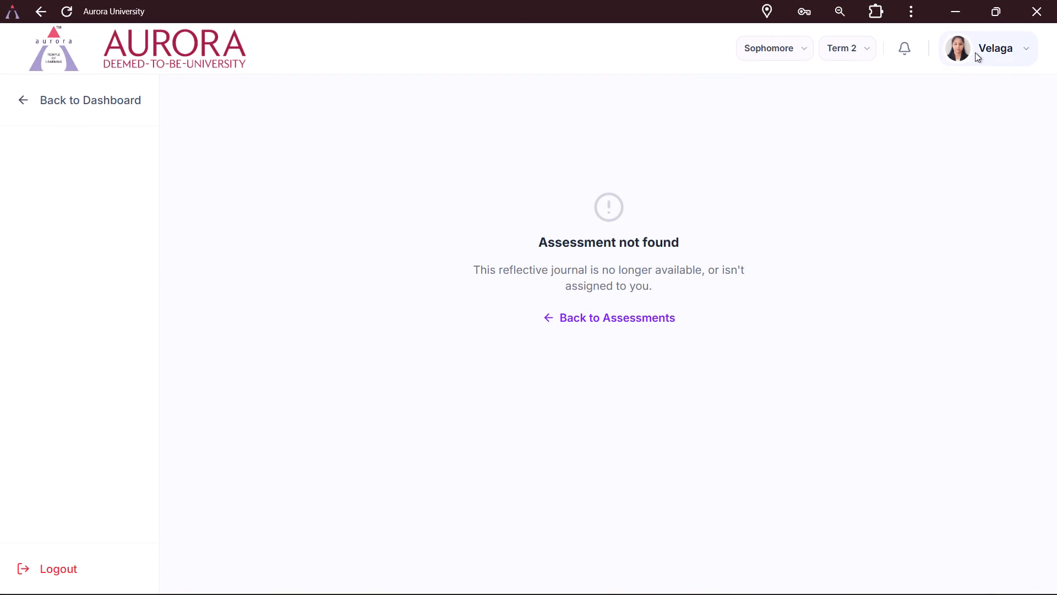
{"action": "left_click", "coordinate": [975, 52]}
{"action": "left_click", "coordinate": [930, 181]}
Sign in to the university portal with the report student's saved user ID and password.
{"action": "left_click", "coordinate": [892, 268]}
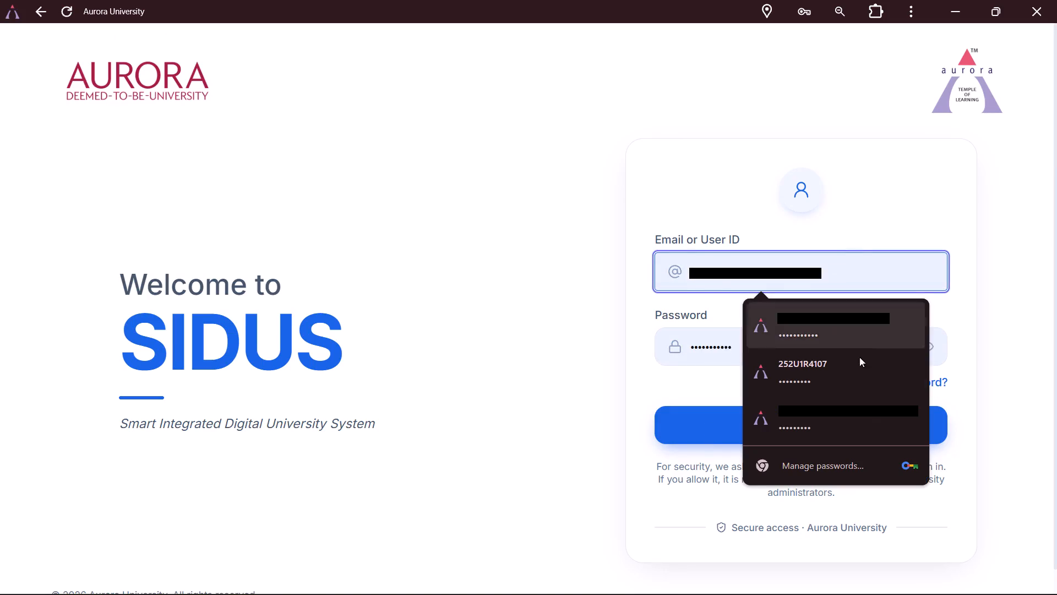
{"action": "left_click", "coordinate": [851, 382]}
{"action": "left_click", "coordinate": [742, 427]}
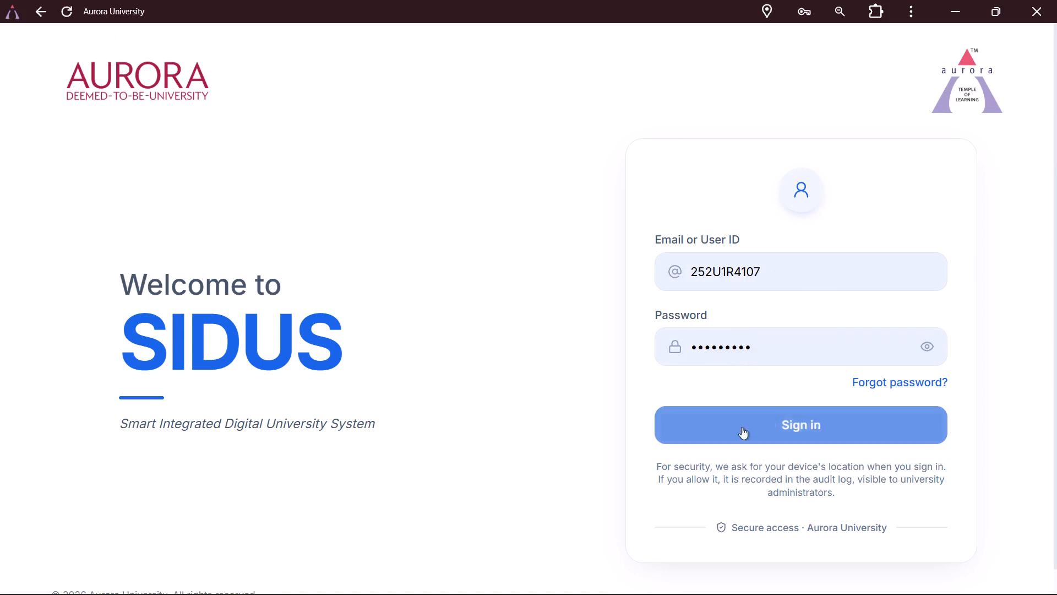
Open the list of assessments for Backend Development Fundamentals.
{"action": "left_click", "coordinate": [128, 350]}
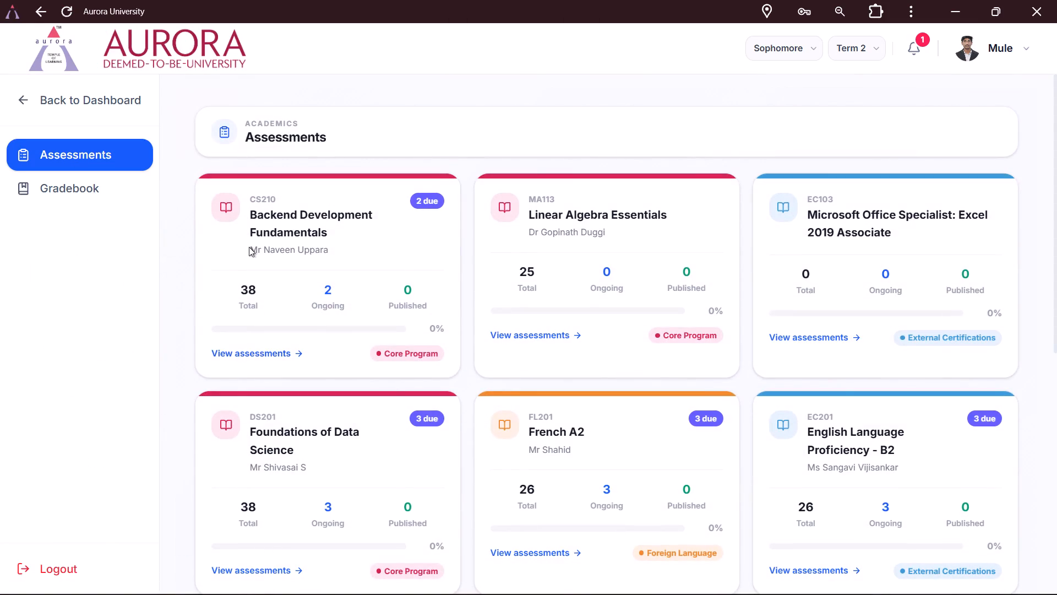
{"action": "left_click", "coordinate": [281, 218]}
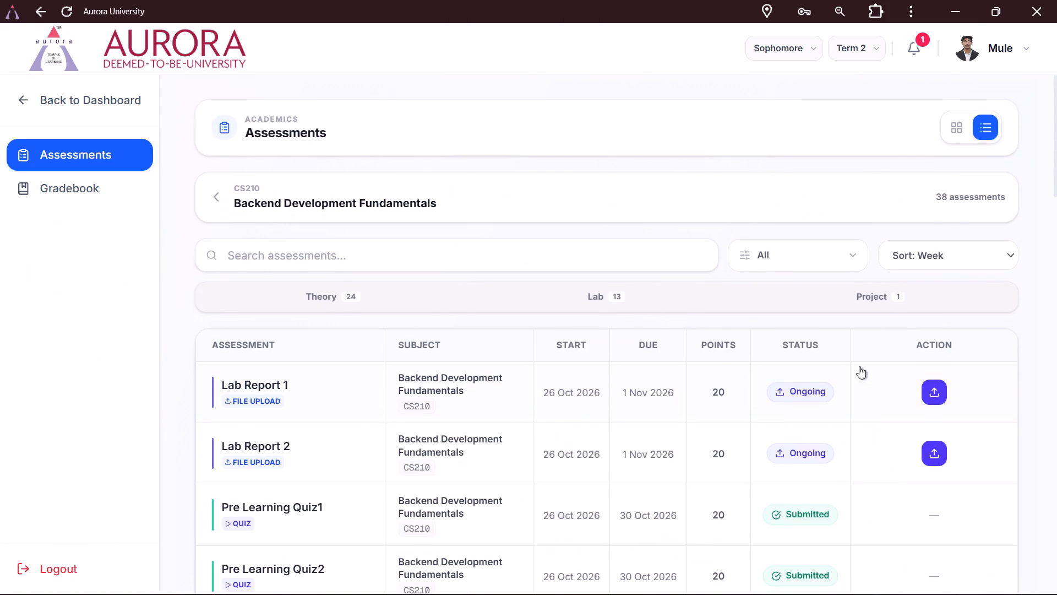
Start the file upload for Lab Report 1 and locate the BDFLAB1 PDF among the recent files in Home.
{"action": "left_click", "coordinate": [938, 388]}
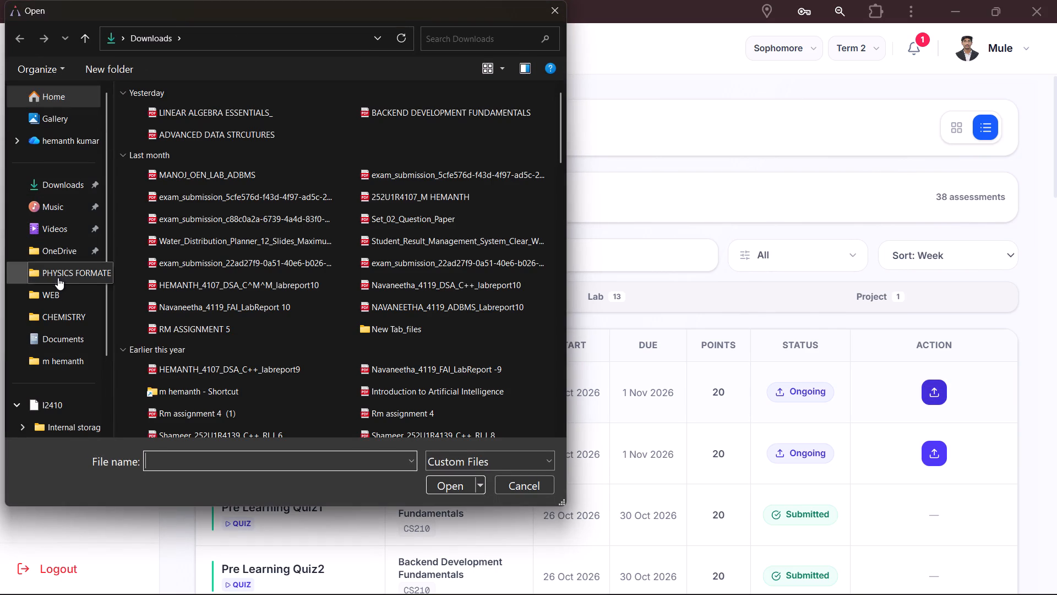
{"action": "scroll", "coordinate": [74, 147], "scroll_direction": "down", "scroll_amount": 1}
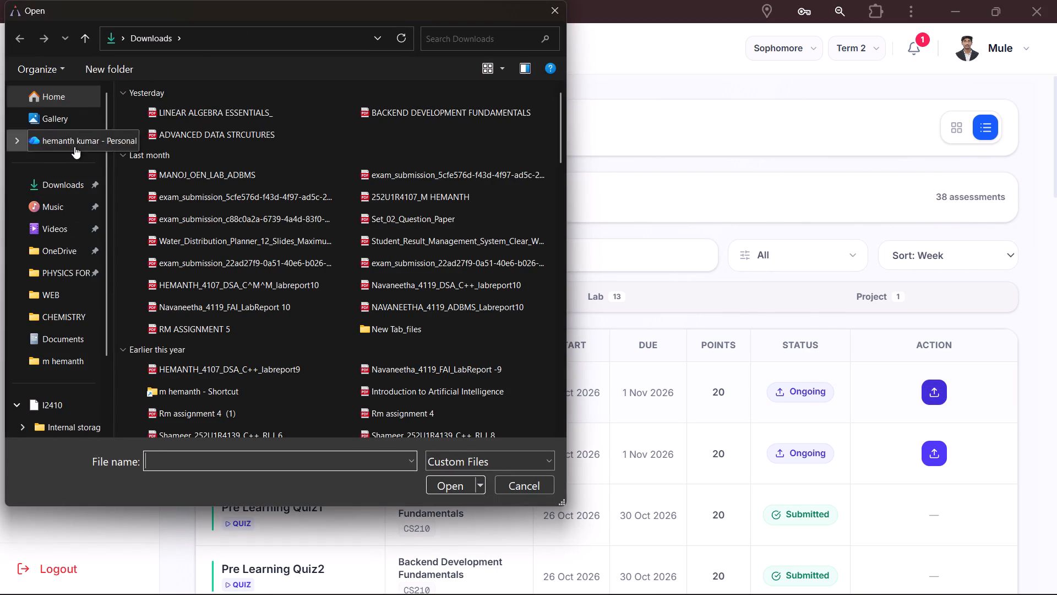
{"action": "scroll", "coordinate": [74, 147], "scroll_direction": "down", "scroll_amount": 1}
{"action": "scroll", "coordinate": [0, 162], "scroll_direction": "up", "scroll_amount": 1}
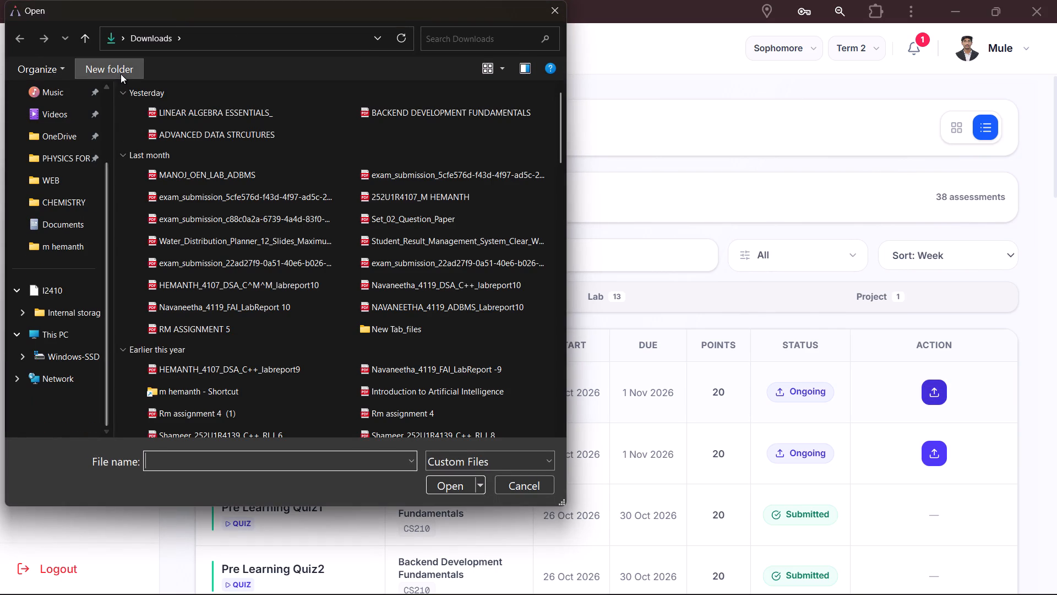
{"action": "left_click", "coordinate": [120, 73]}
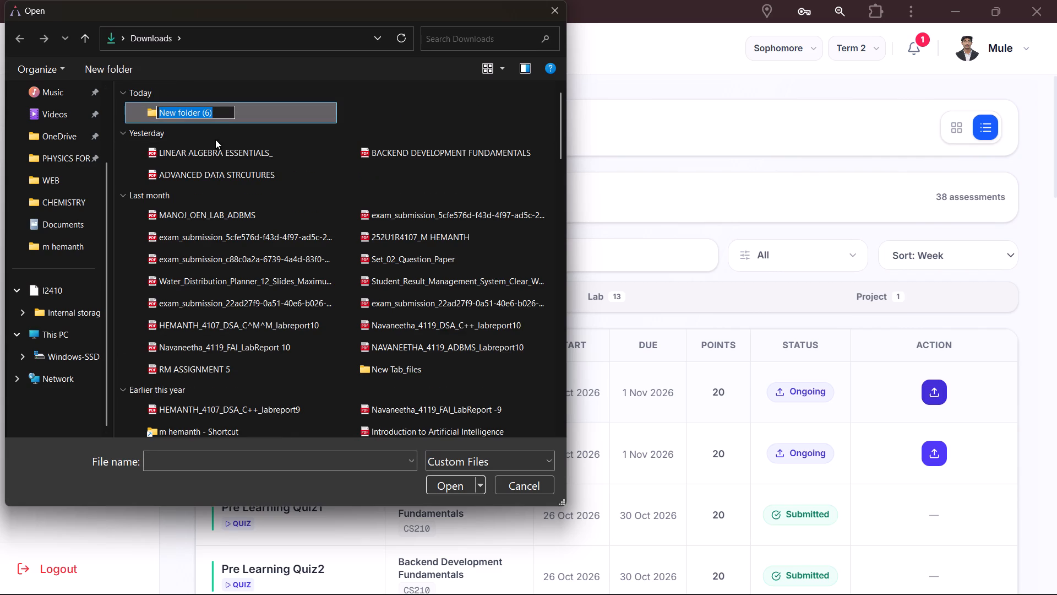
{"action": "scroll", "coordinate": [235, 188], "scroll_direction": "down", "scroll_amount": 1}
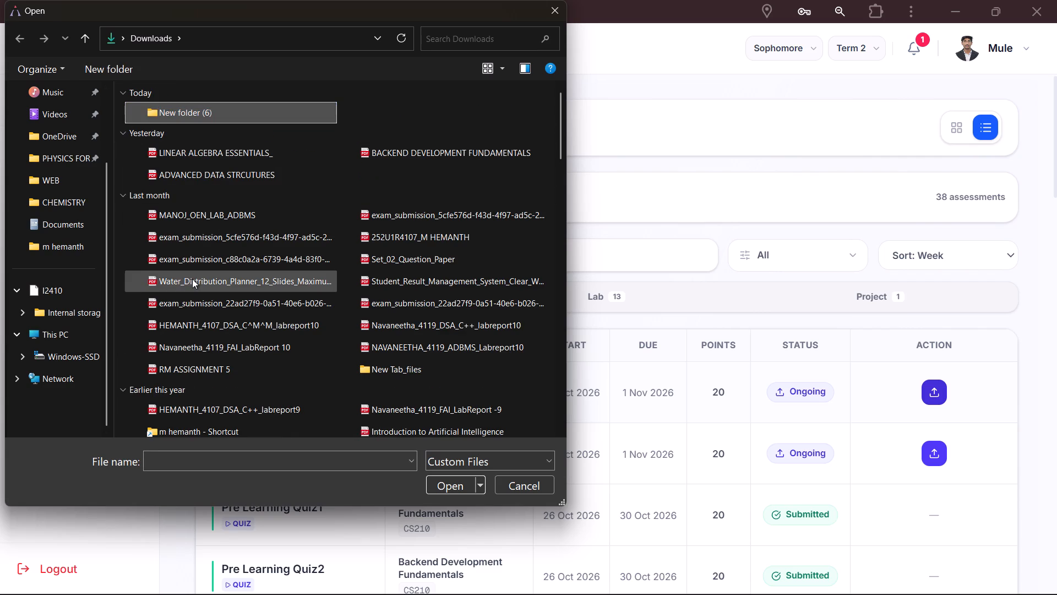
{"action": "scroll", "coordinate": [192, 279], "scroll_direction": "down", "scroll_amount": 1}
{"action": "scroll", "coordinate": [192, 279], "scroll_direction": "up", "scroll_amount": 3}
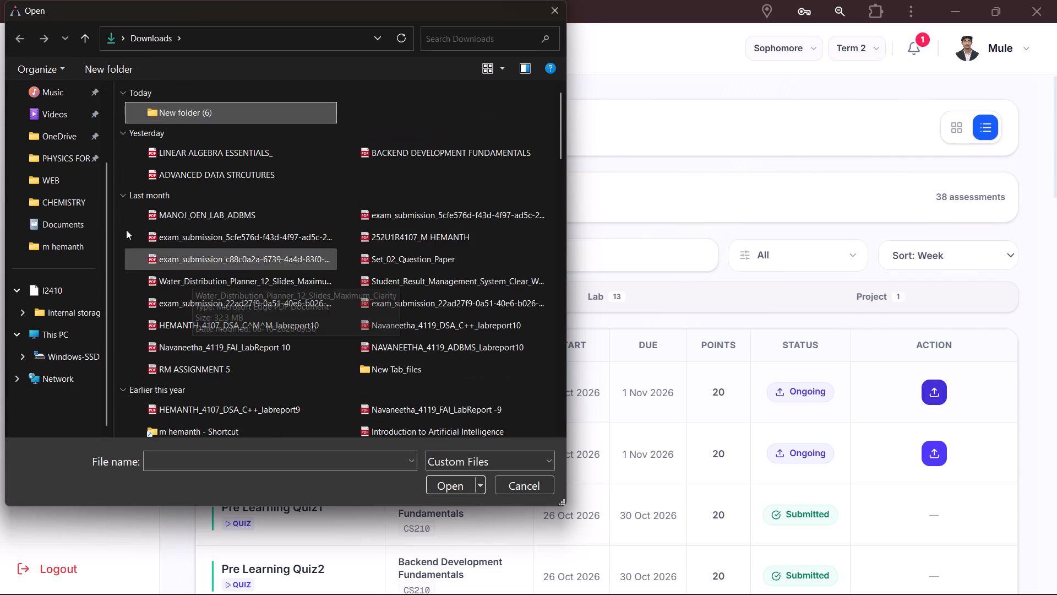
{"action": "scroll", "coordinate": [46, 145], "scroll_direction": "up", "scroll_amount": 2}
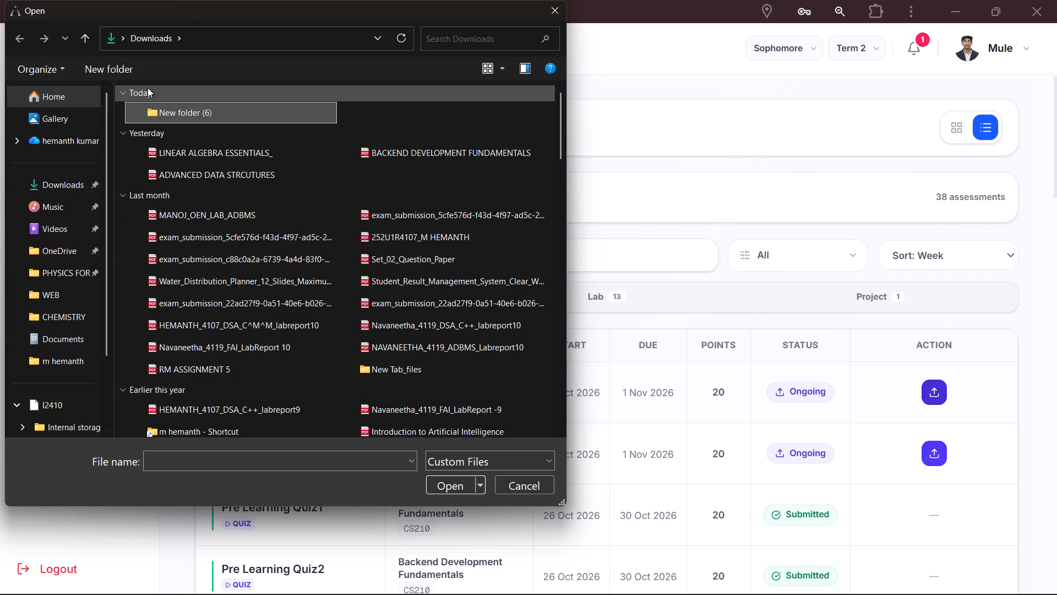
{"action": "left_click", "coordinate": [144, 90]}
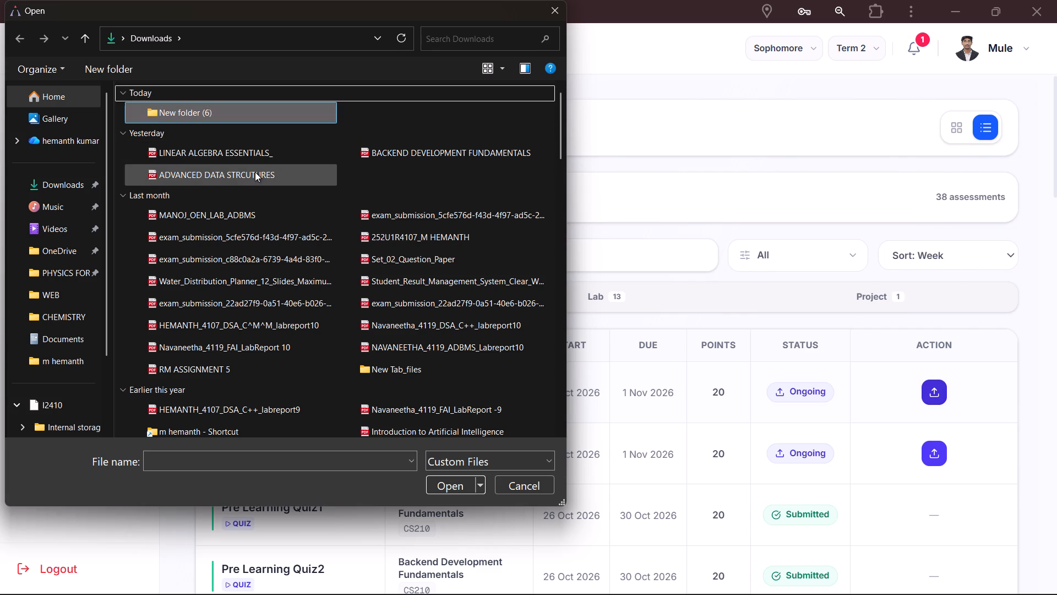
{"action": "left_click", "coordinate": [55, 93]}
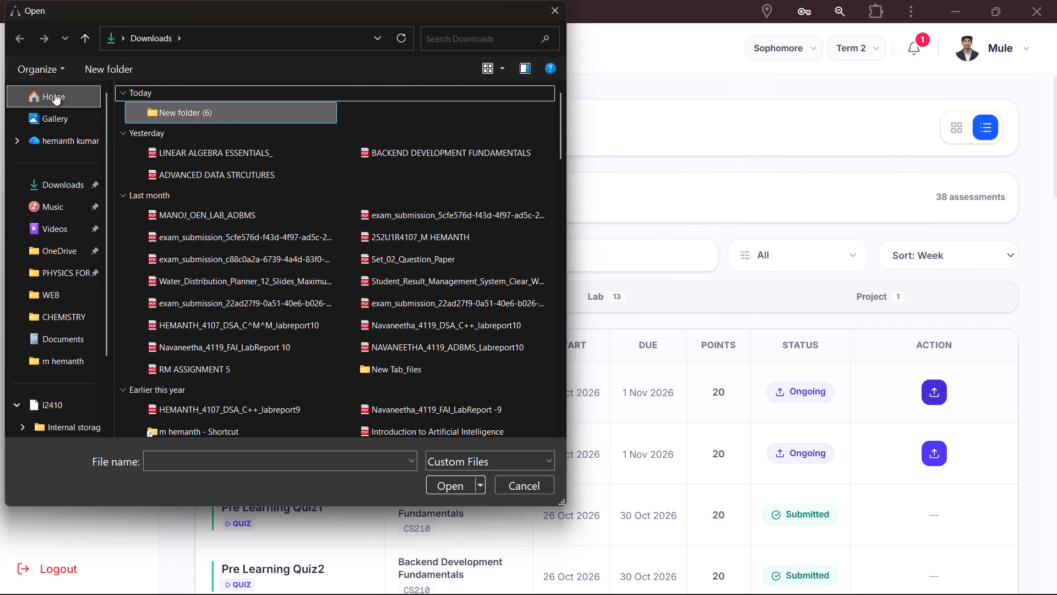
{"action": "scroll", "coordinate": [230, 192], "scroll_direction": "down", "scroll_amount": 1}
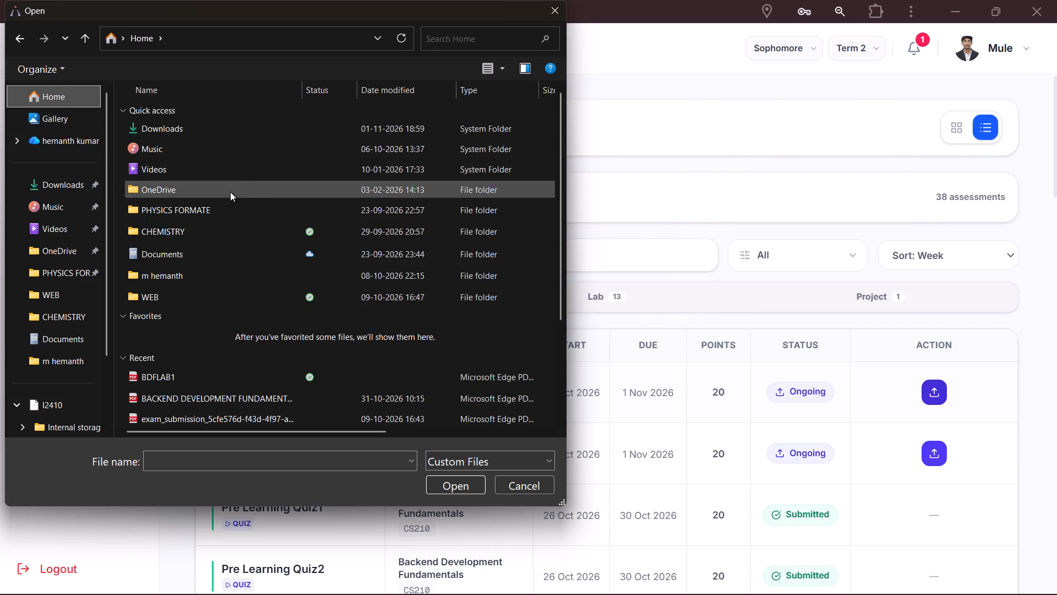
Upload the BDFLAB1 PDF as the submission for Lab Report 1.
{"action": "left_click", "coordinate": [208, 369]}
{"action": "key", "text": "Return"}
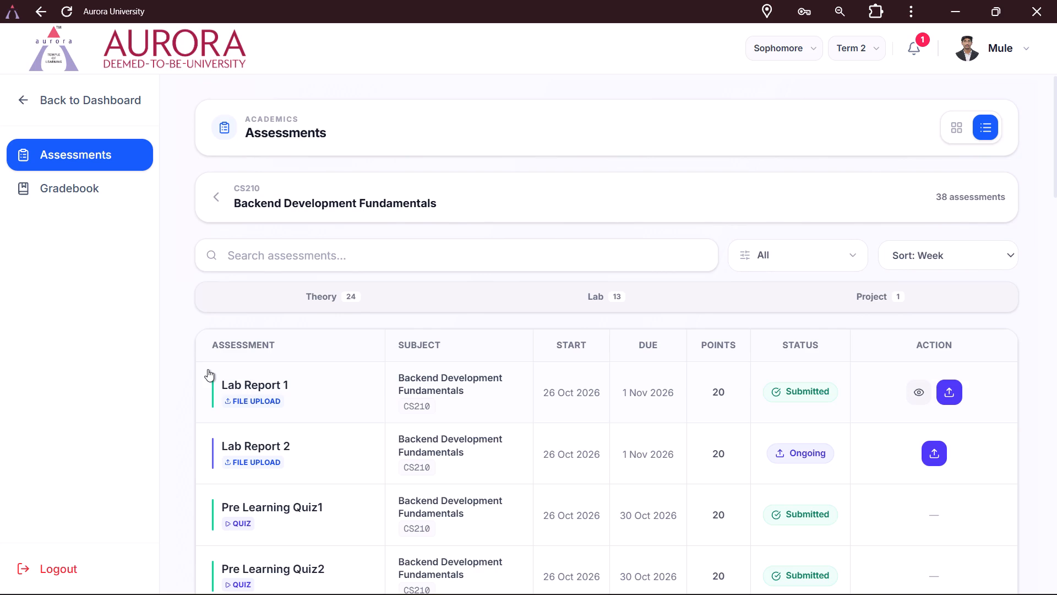
Open the submitted Lab Report 1 file, check its pages through to the end, and close it.
{"action": "left_click", "coordinate": [909, 384]}
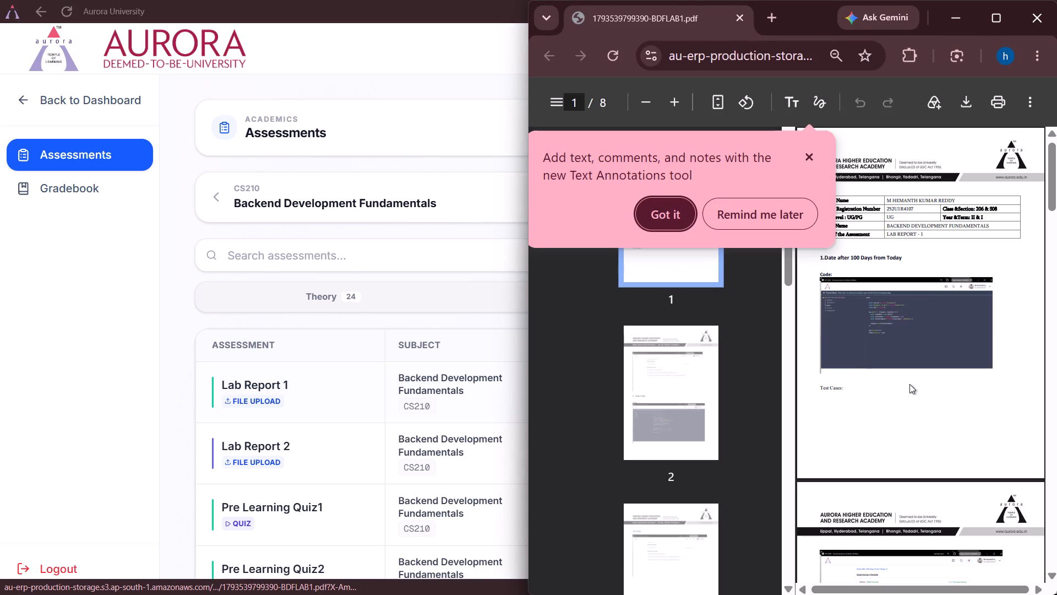
{"action": "scroll", "coordinate": [907, 329], "scroll_direction": "down", "scroll_amount": 8}
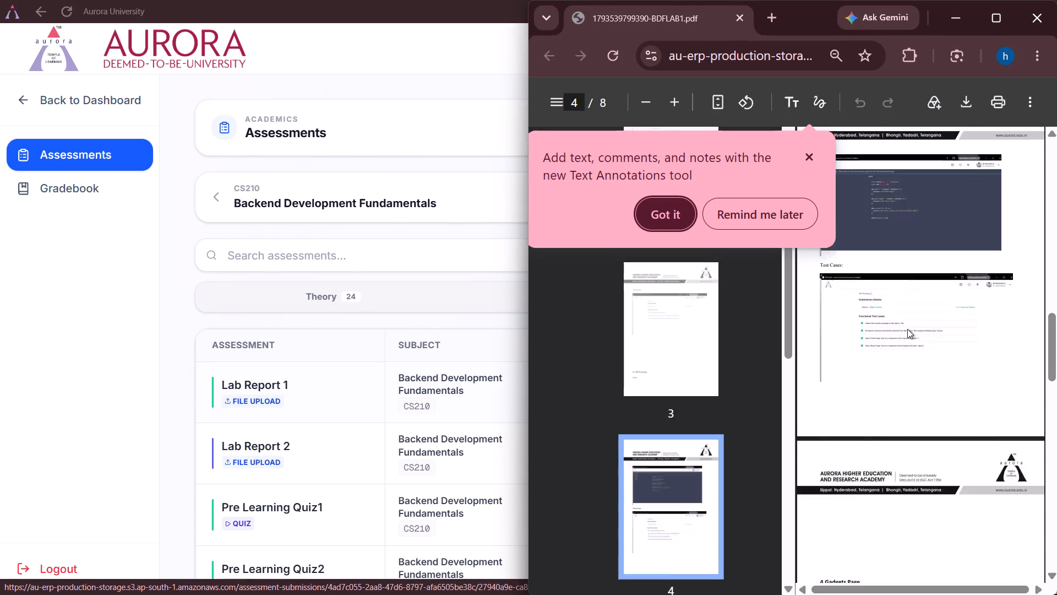
{"action": "scroll", "coordinate": [907, 329], "scroll_direction": "down", "scroll_amount": 6}
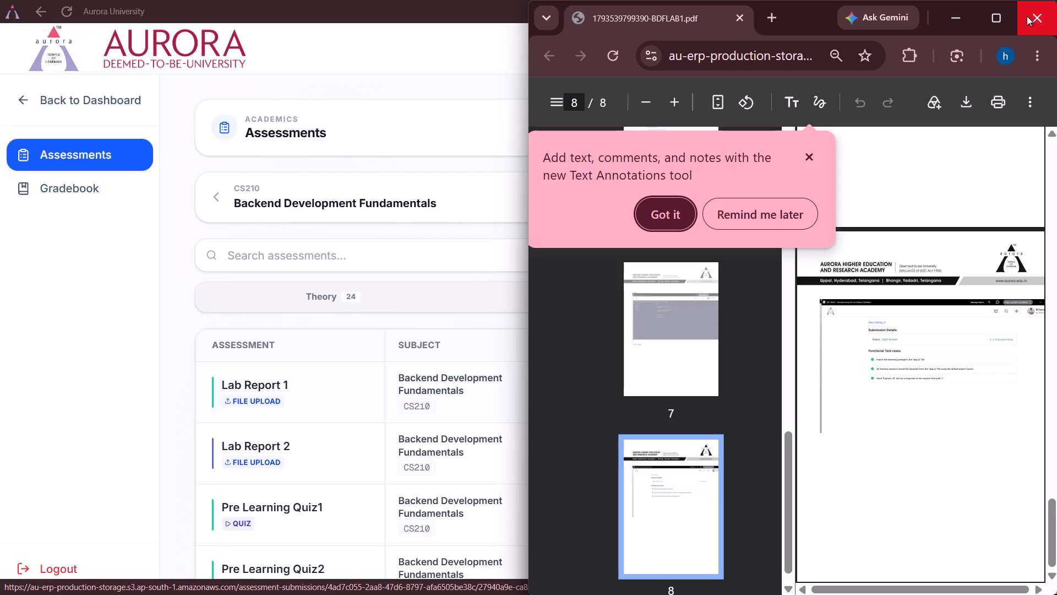
{"action": "left_click", "coordinate": [1027, 16]}
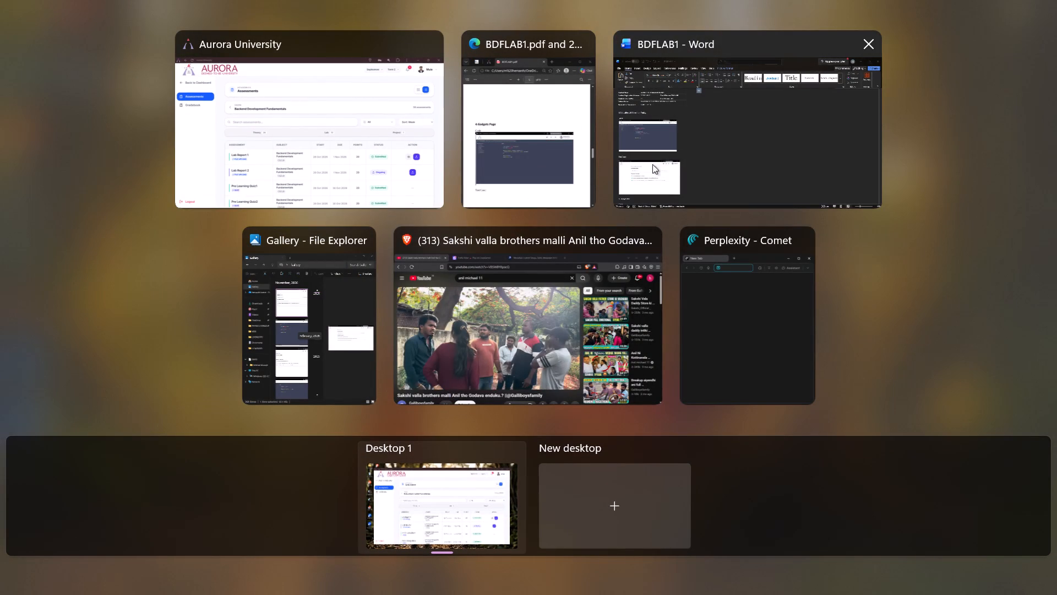
Open a new Chrome browser window and go to web.whatsapp.com.
{"action": "left_click", "coordinate": [535, 575]}
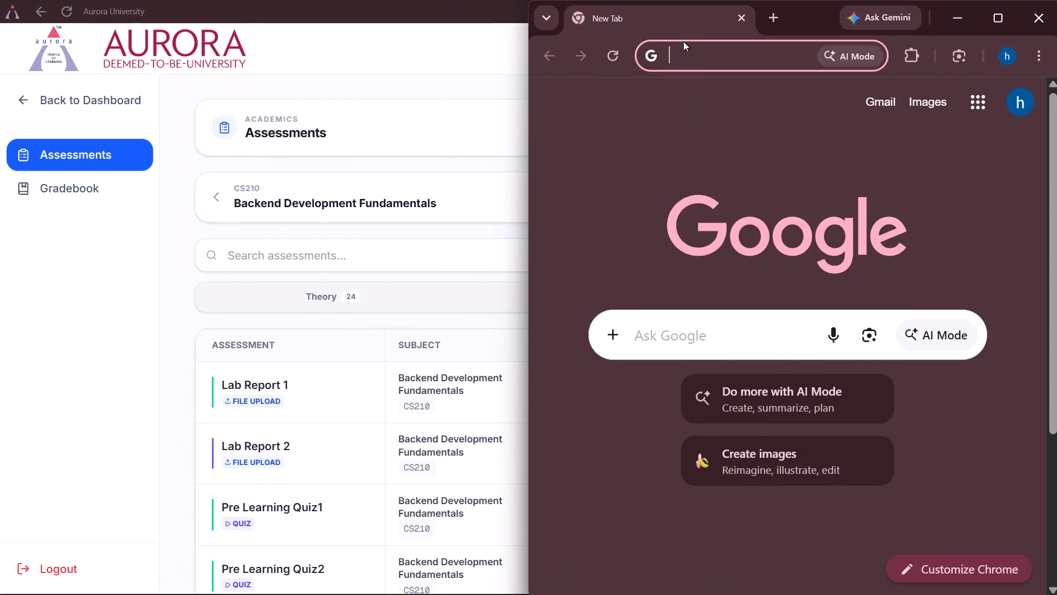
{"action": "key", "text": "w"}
{"action": "key", "text": "Return"}
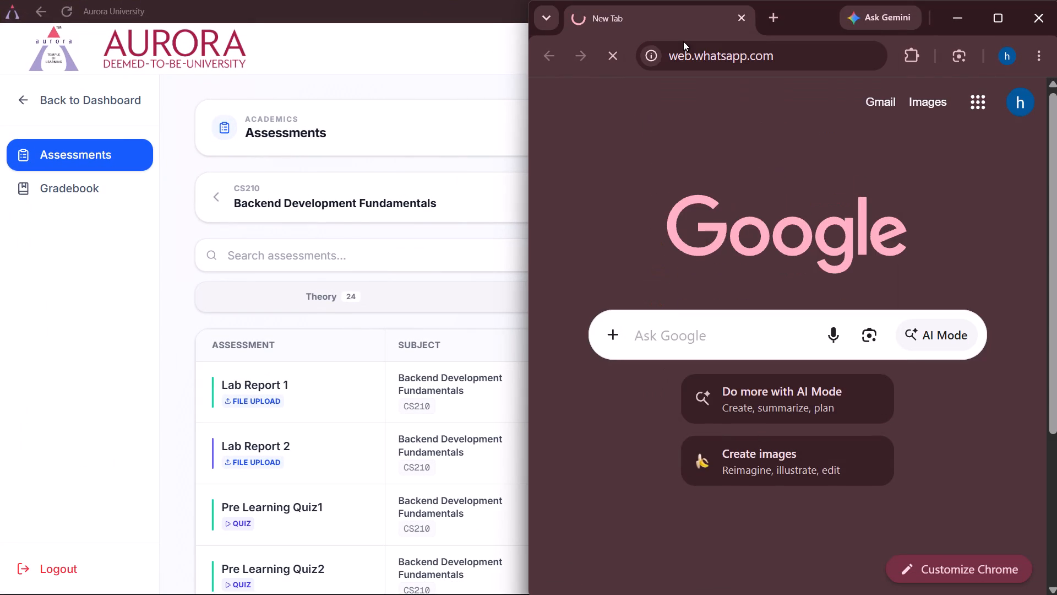